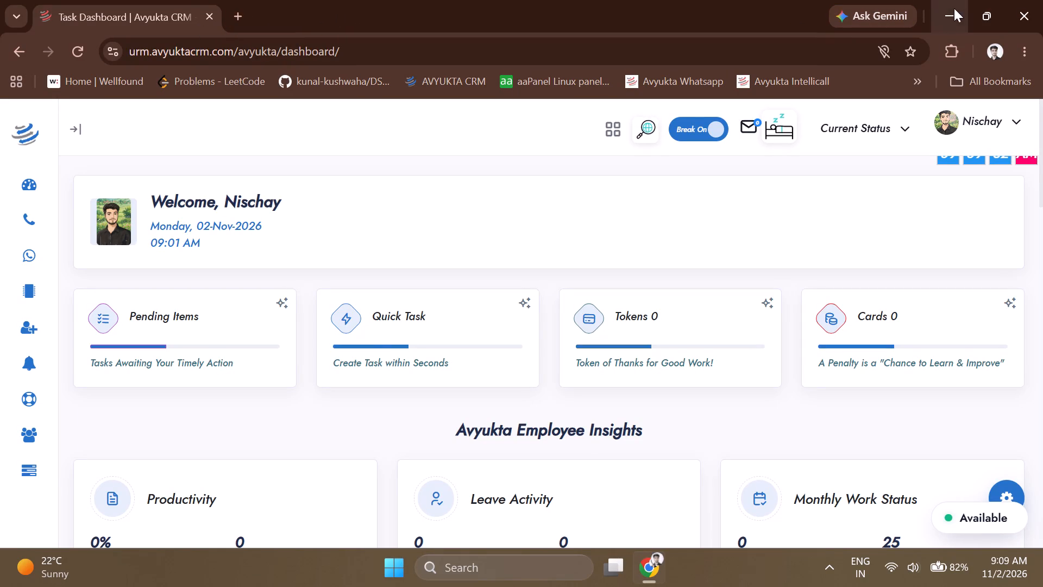
Open the Today Schedule page of the Task CRM section.
scroll(80, 357, down, 2)
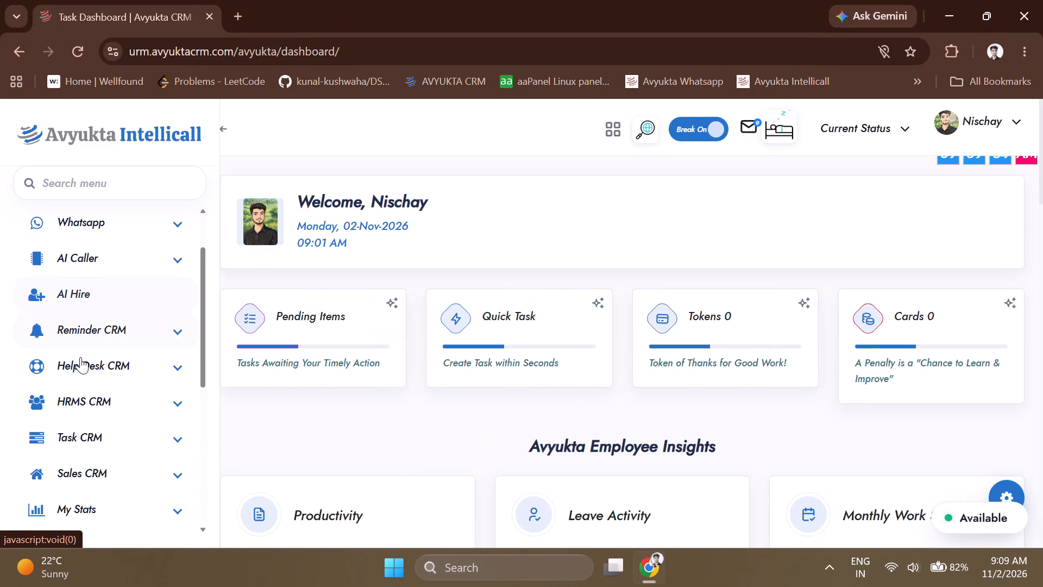
scroll(80, 357, down, 3)
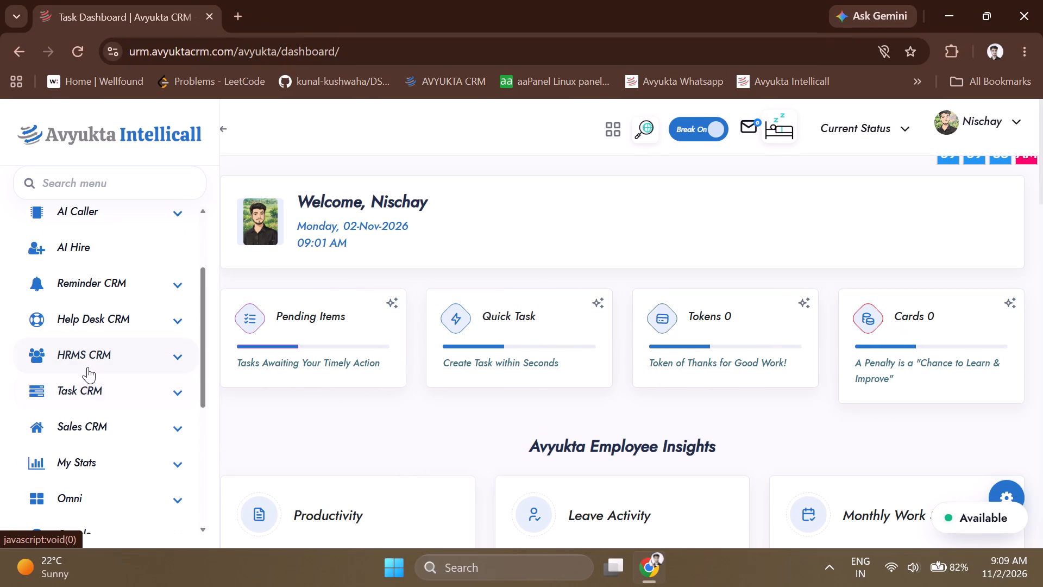
click(84, 387)
scroll(84, 387, down, 2)
click(103, 382)
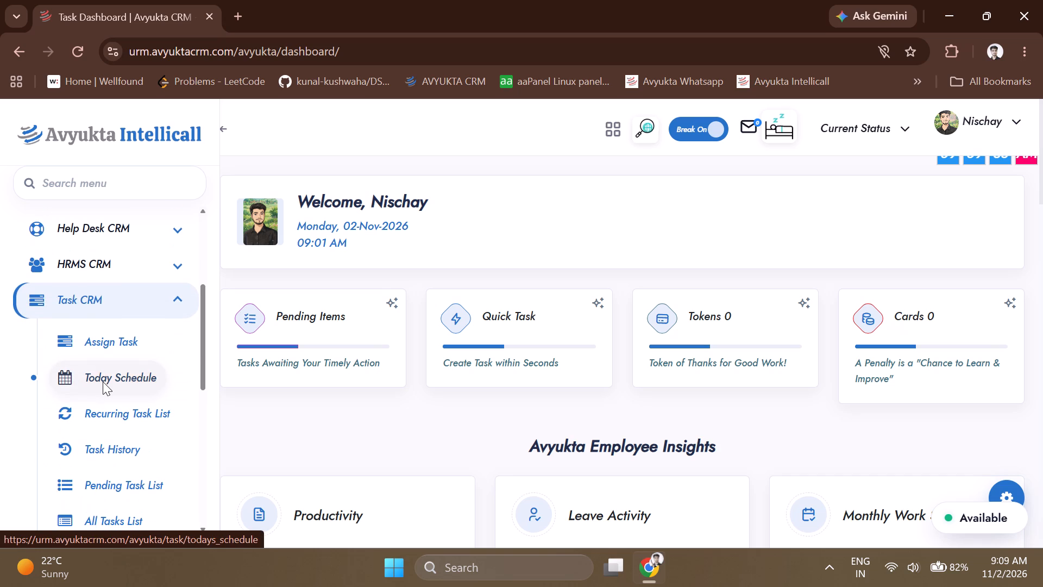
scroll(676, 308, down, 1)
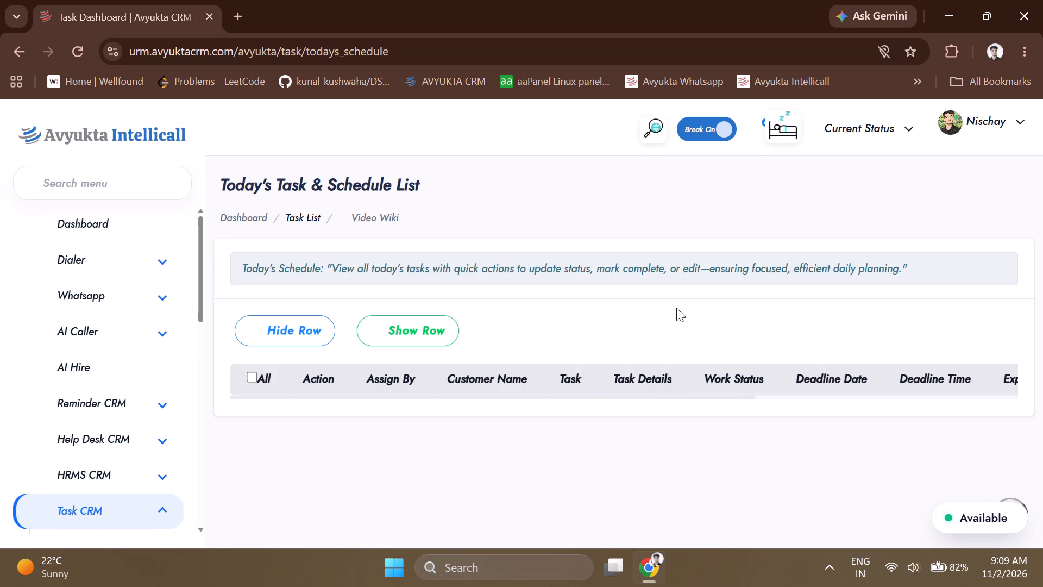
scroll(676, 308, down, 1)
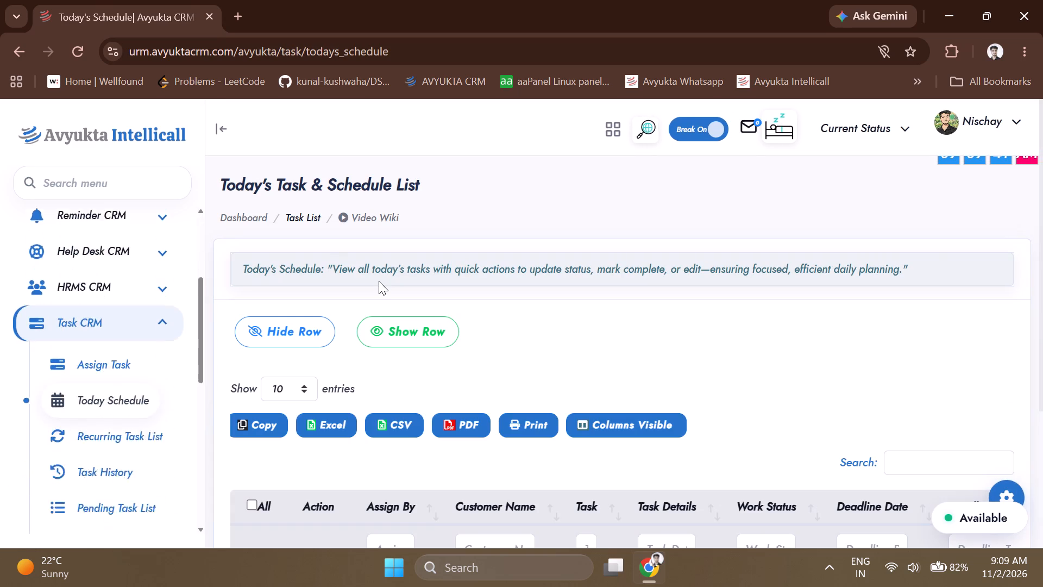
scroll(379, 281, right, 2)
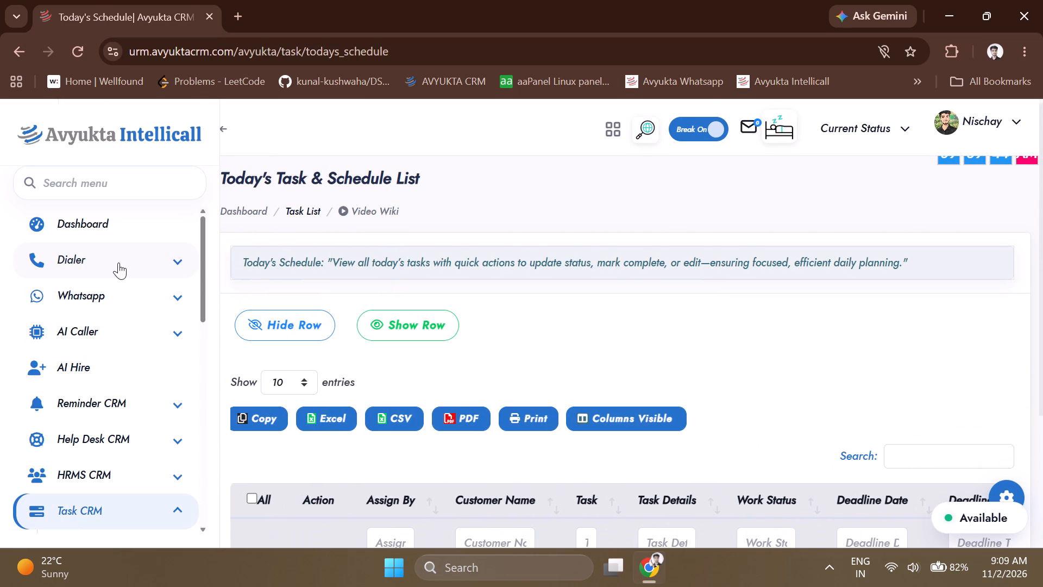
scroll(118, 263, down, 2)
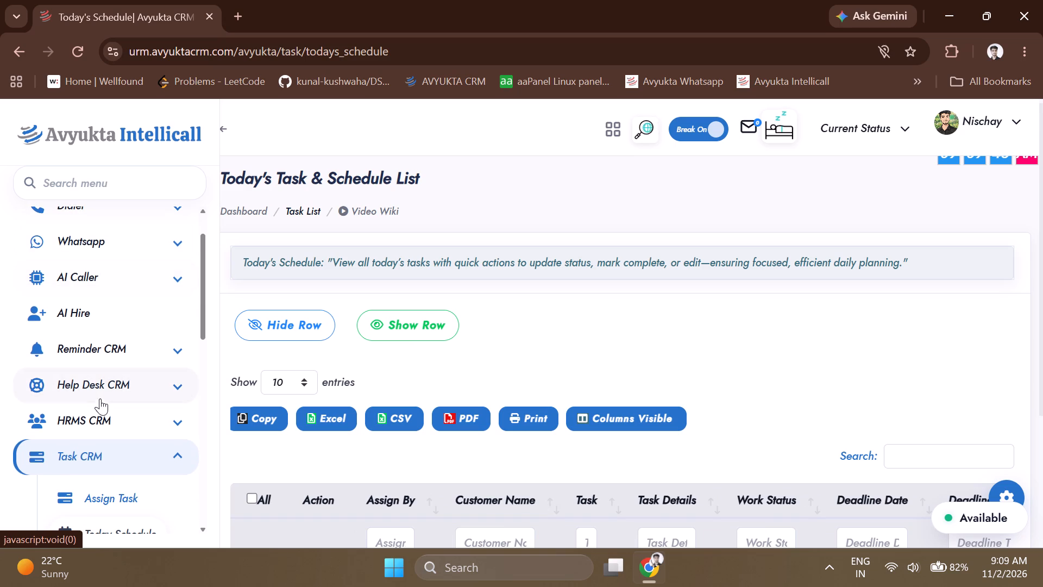
Open the SOD page of the HRMS CRM section.
click(102, 414)
scroll(102, 414, down, 6)
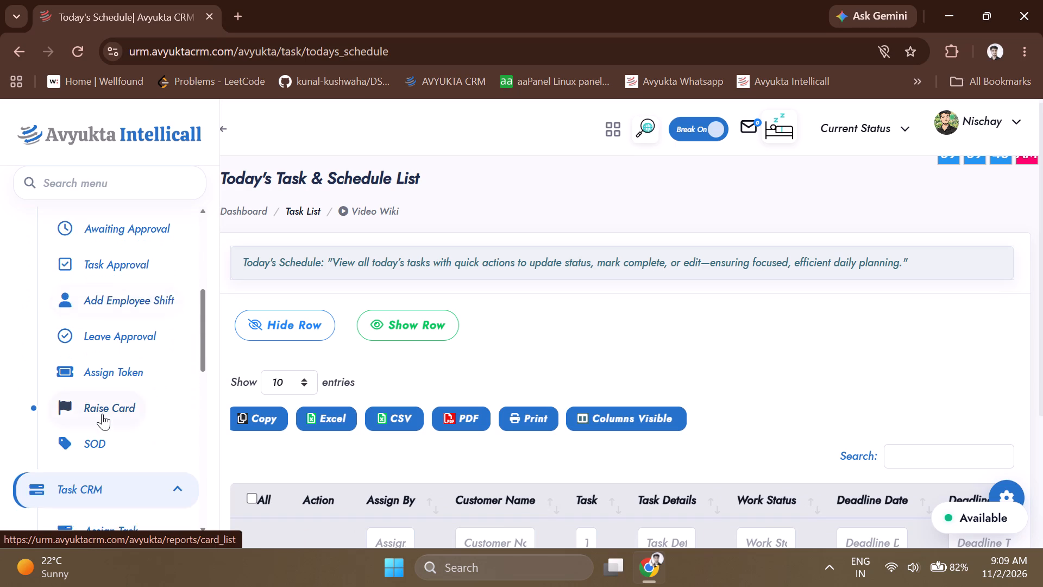
click(98, 440)
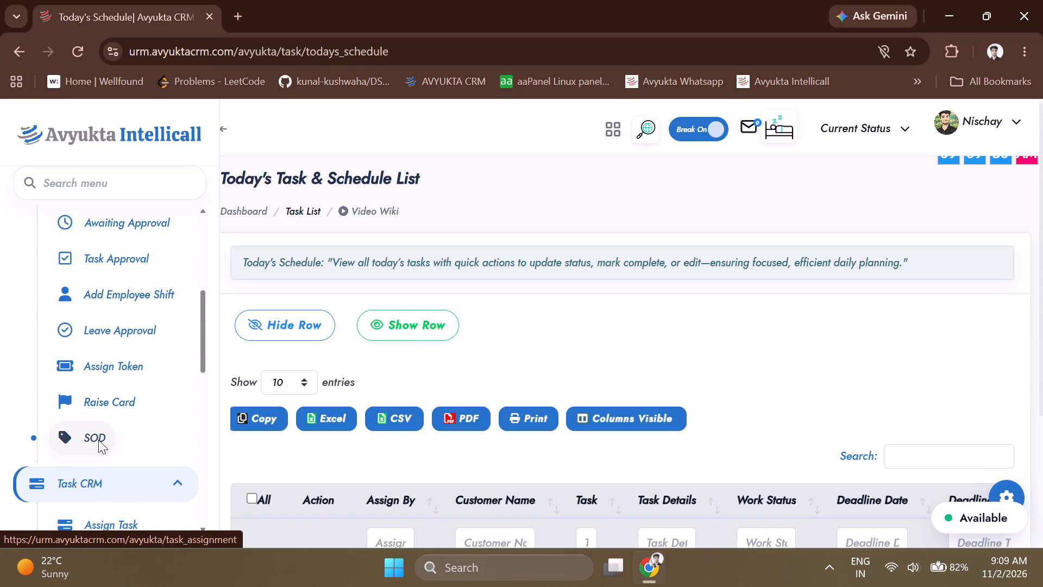
Search the web for yt in a new browser tab and open YouTube from the results.
click(243, 11)
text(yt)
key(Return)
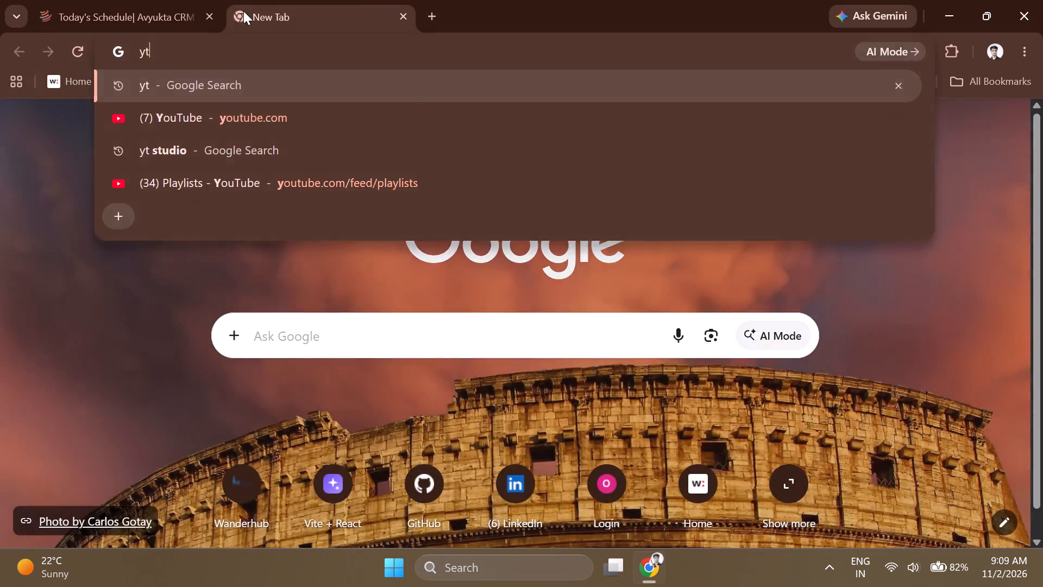
click(137, 277)
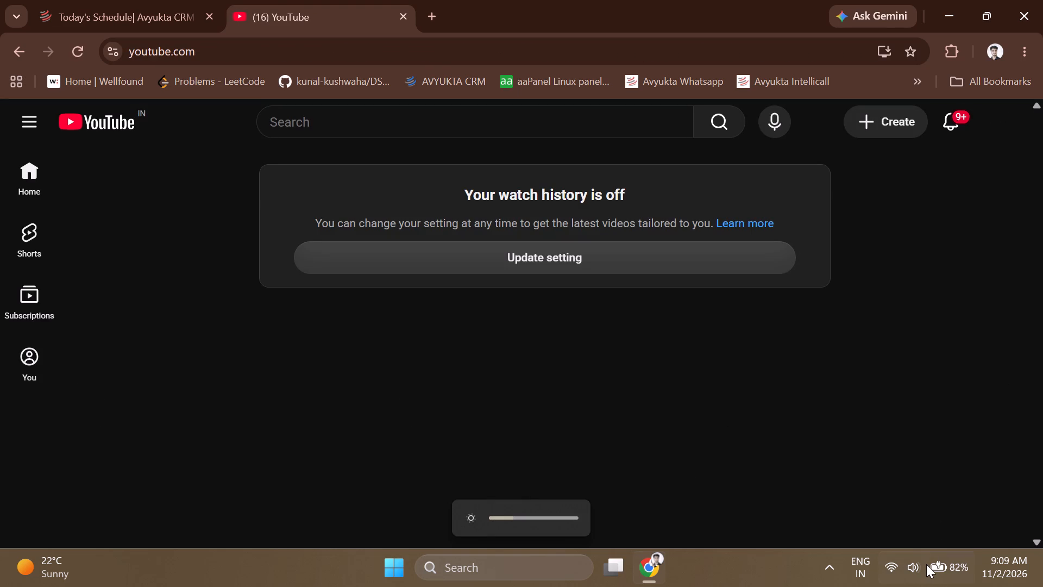
Raise the system volume to nearly its maximum.
click(926, 564)
click(926, 564)
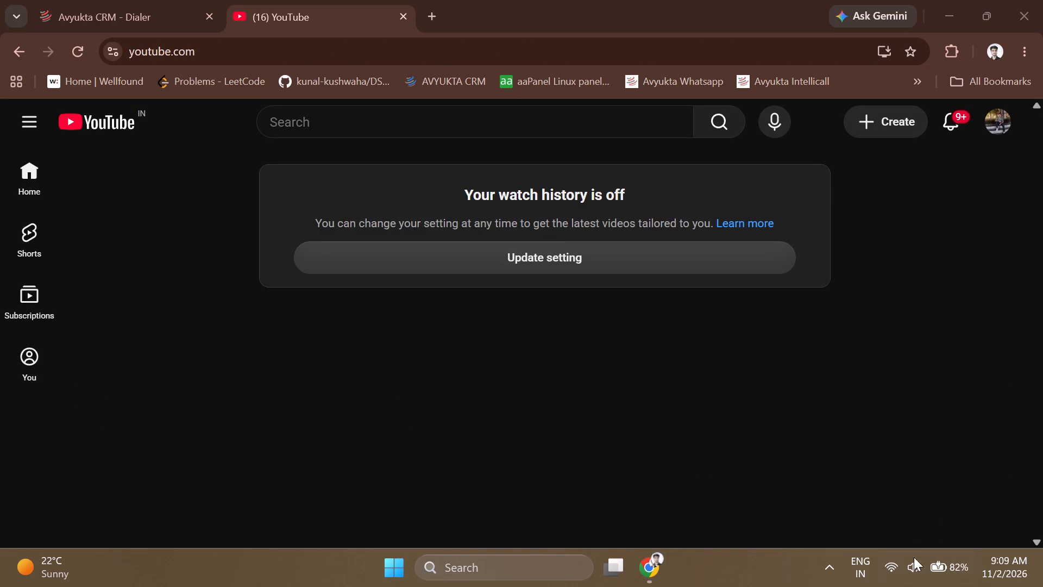
click(914, 569)
drag(894, 473, 952, 490)
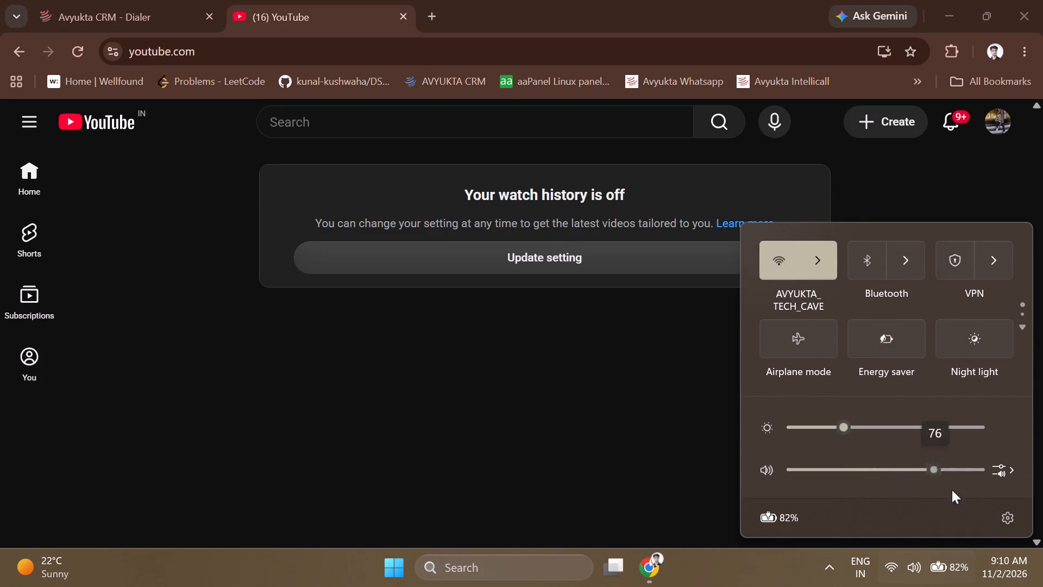
drag(952, 490, 1032, 527)
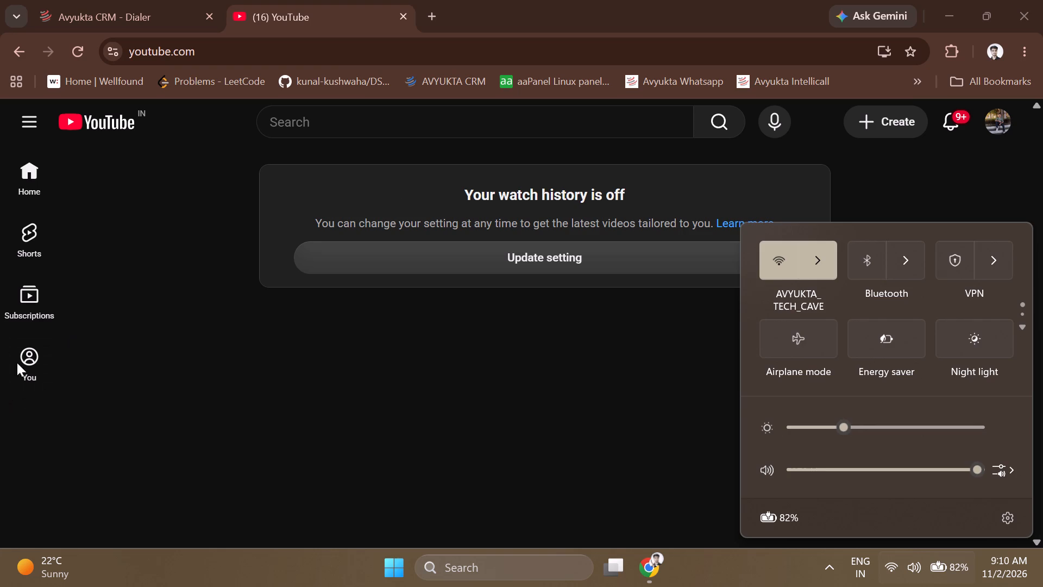
Open the full Watch later playlist from the You page and play its first video, Zara Zara Bahekta Hai.
click(20, 355)
scroll(629, 399, down, 2)
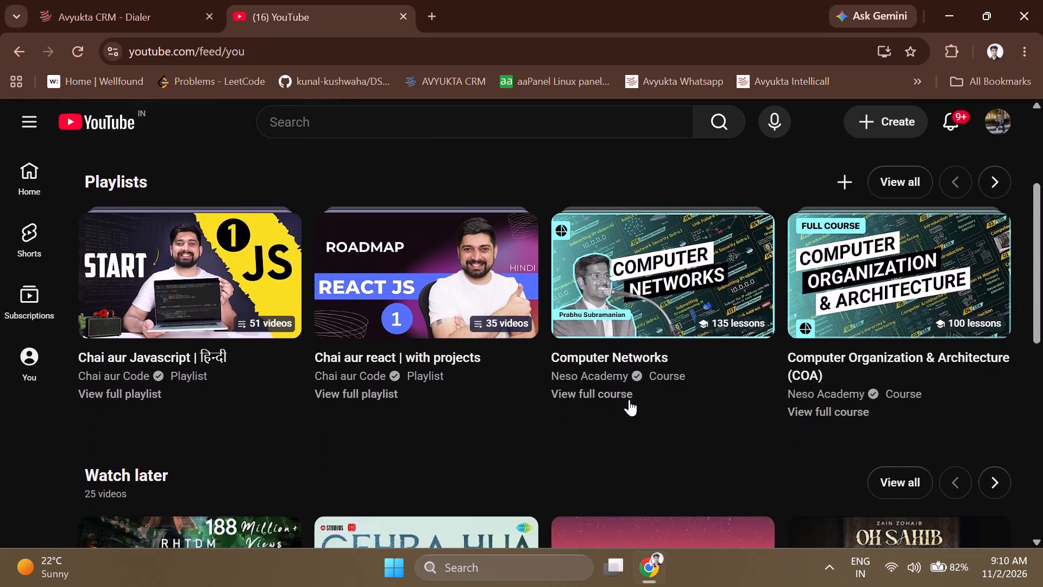
scroll(629, 399, down, 5)
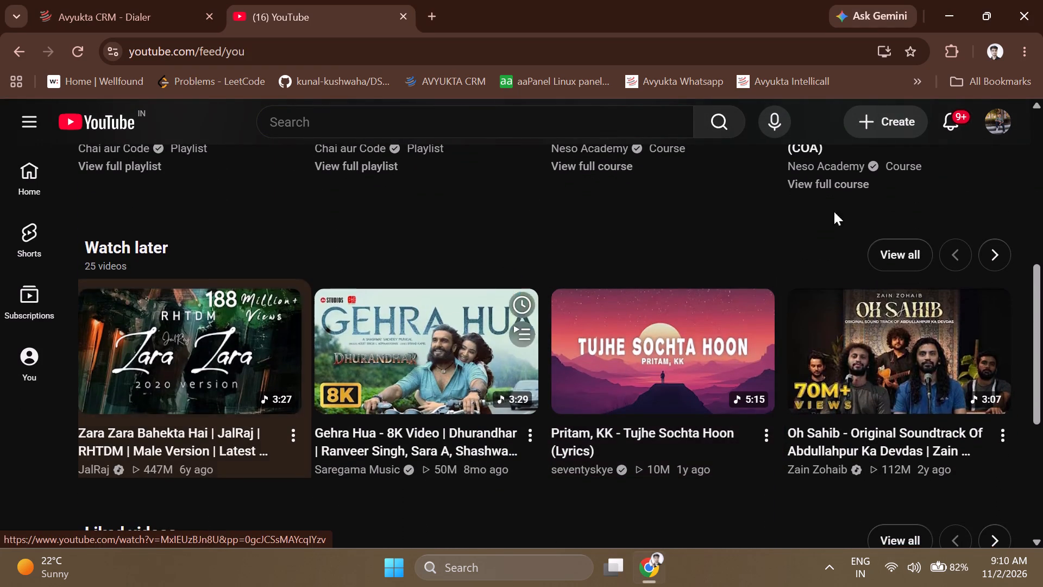
click(872, 246)
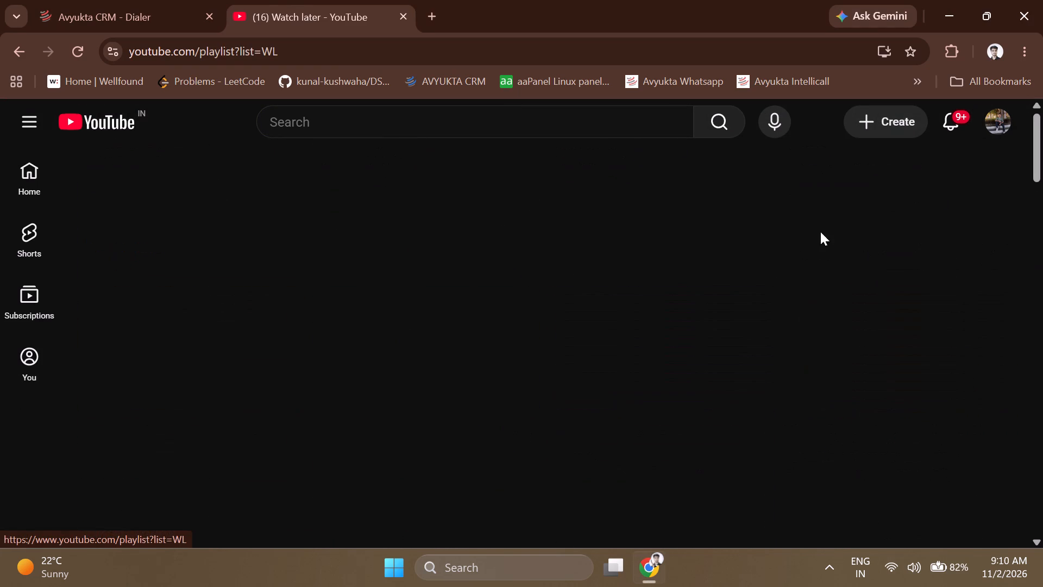
click(525, 273)
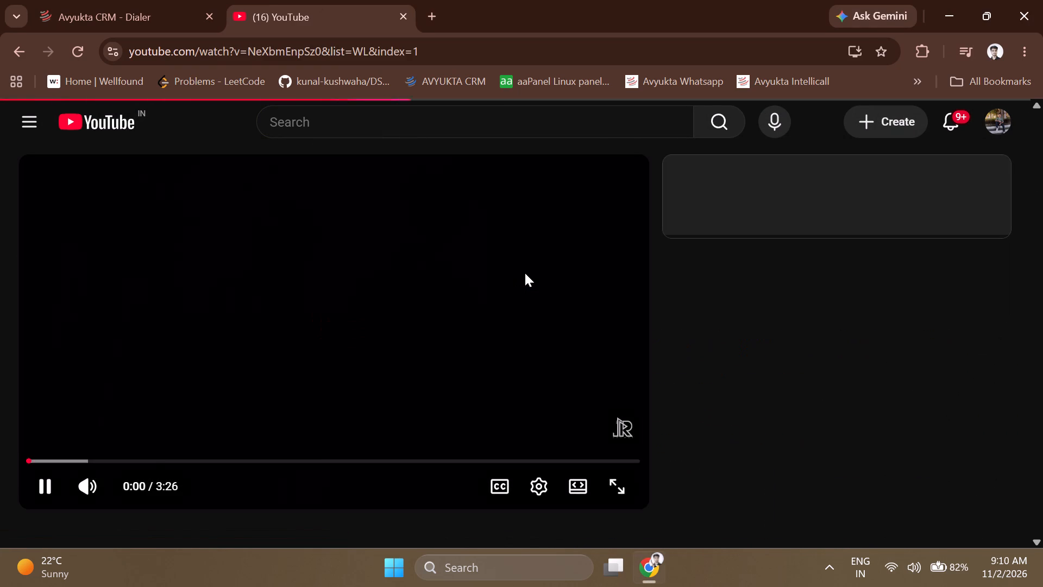
click(120, 0)
click(331, 0)
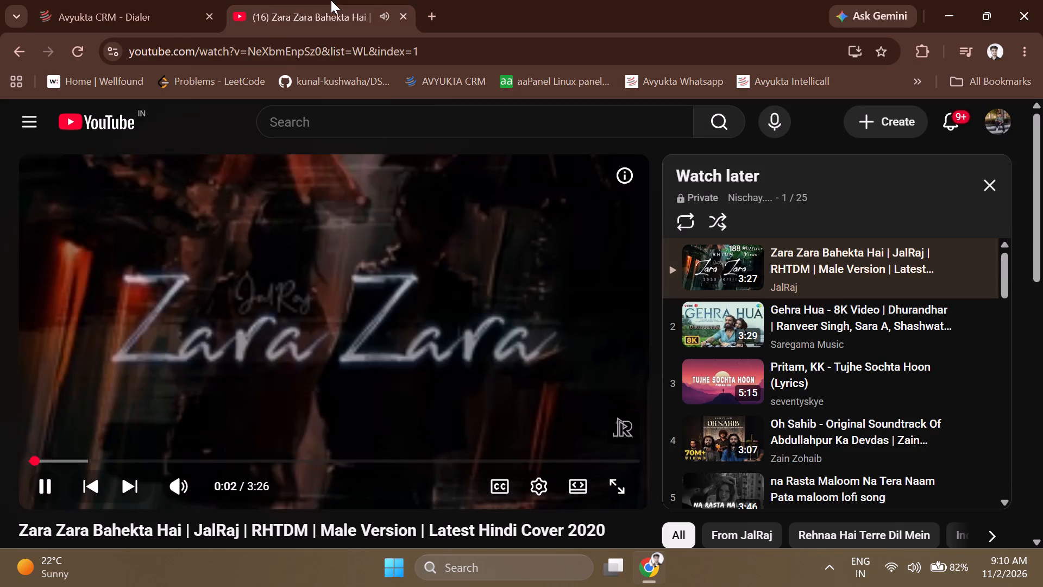
Set the video's playback quality to 144p.
click(548, 483)
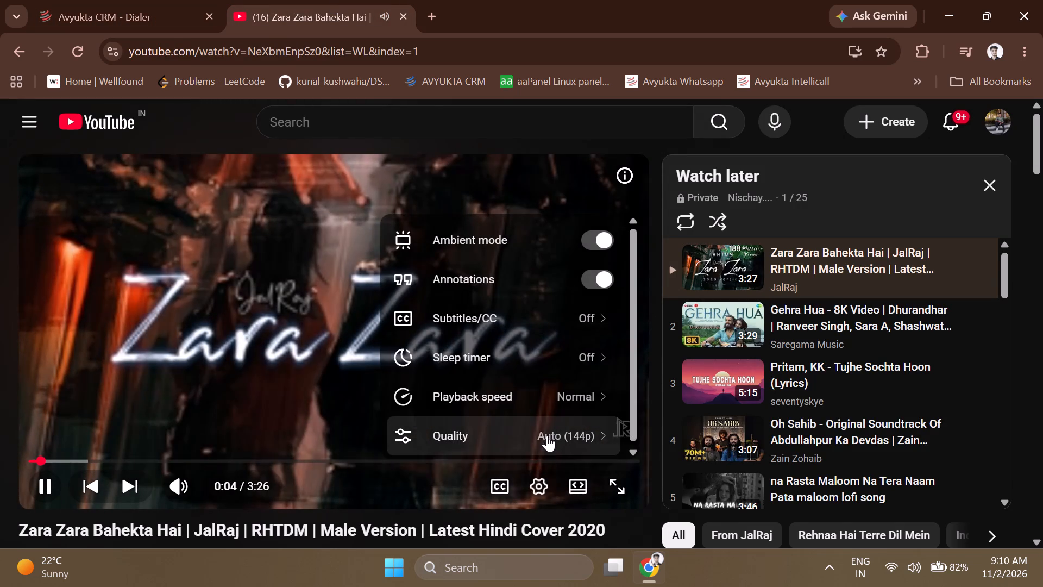
click(546, 433)
scroll(558, 393, down, 2)
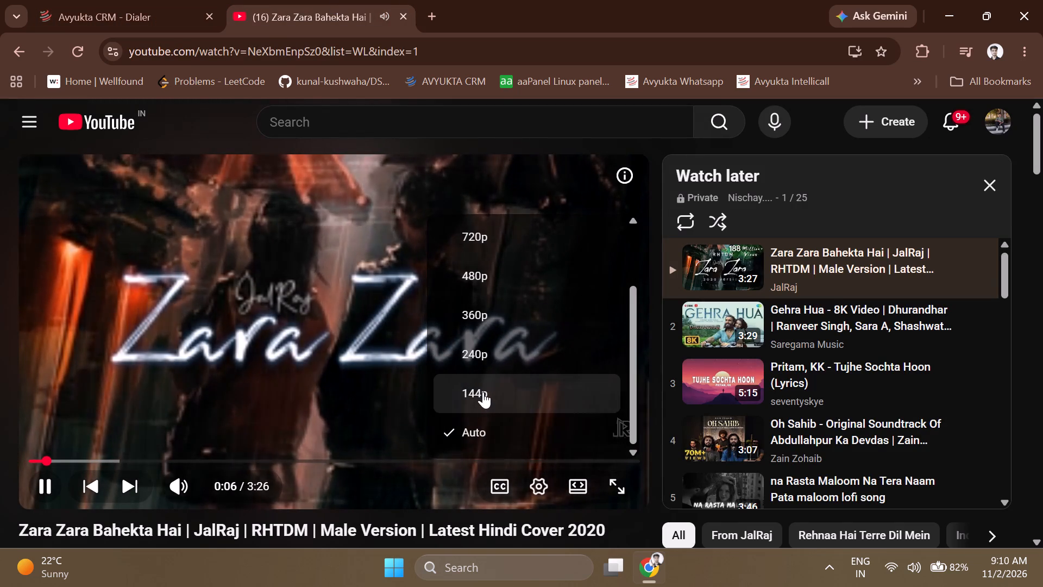
click(483, 392)
Check the system volume in the quick settings.
click(938, 568)
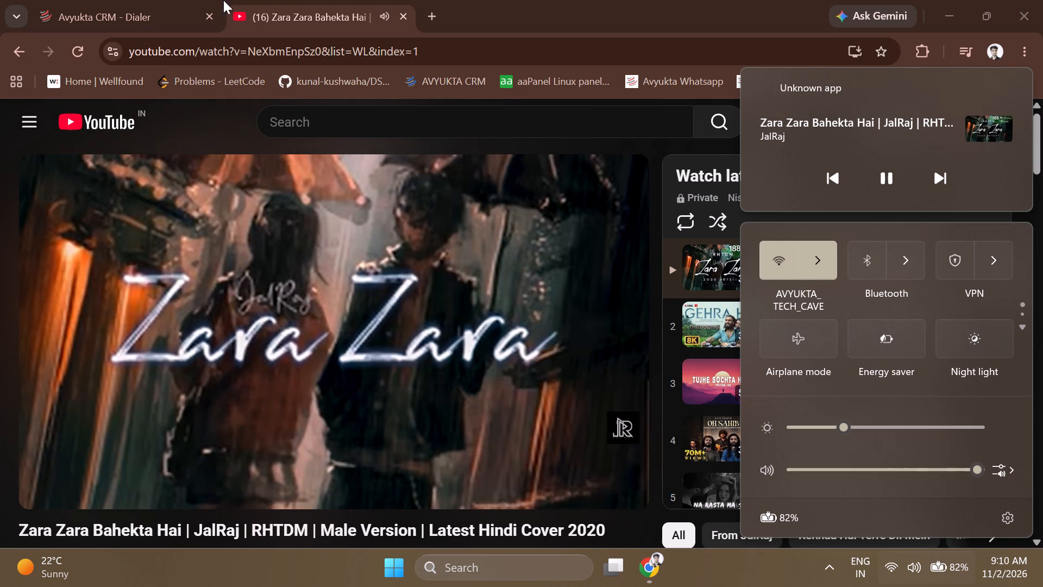
Return to the Avyukta CRM page with the Daily Task Allocation table and start assigning a new task.
click(148, 0)
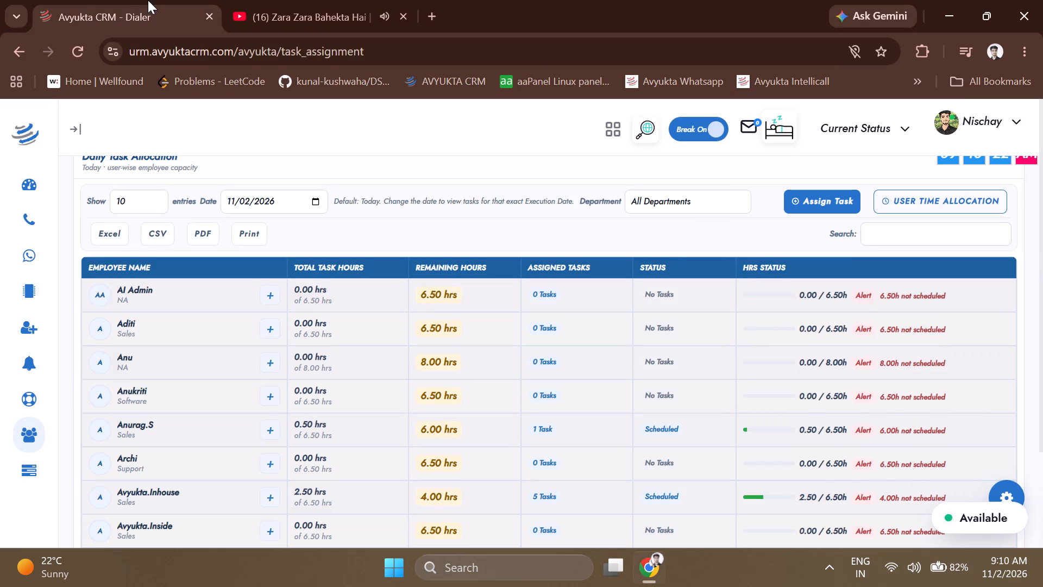
key(alt+Tab)
scroll(287, 338, down, 5)
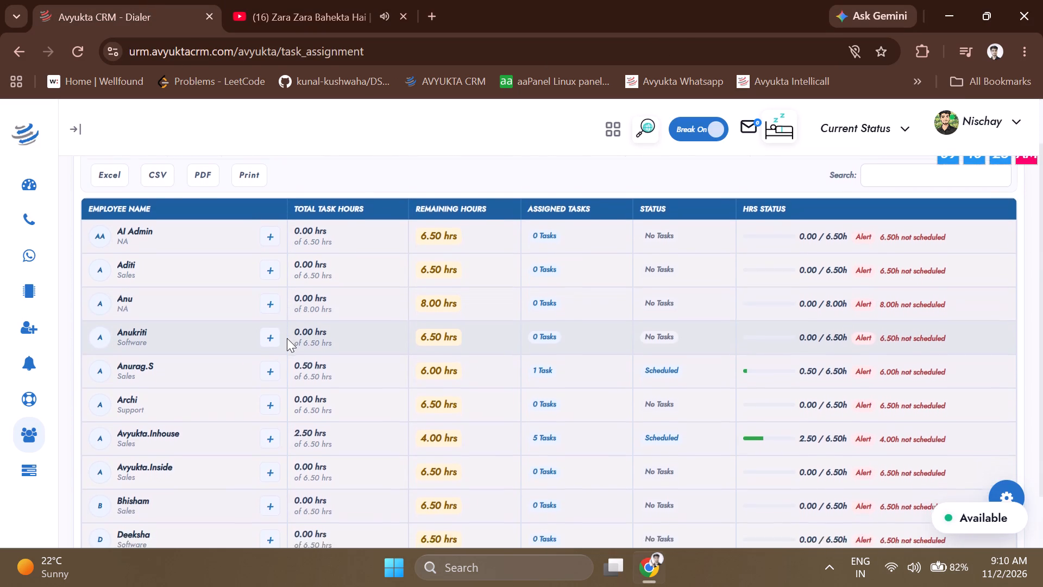
scroll(287, 338, down, 2)
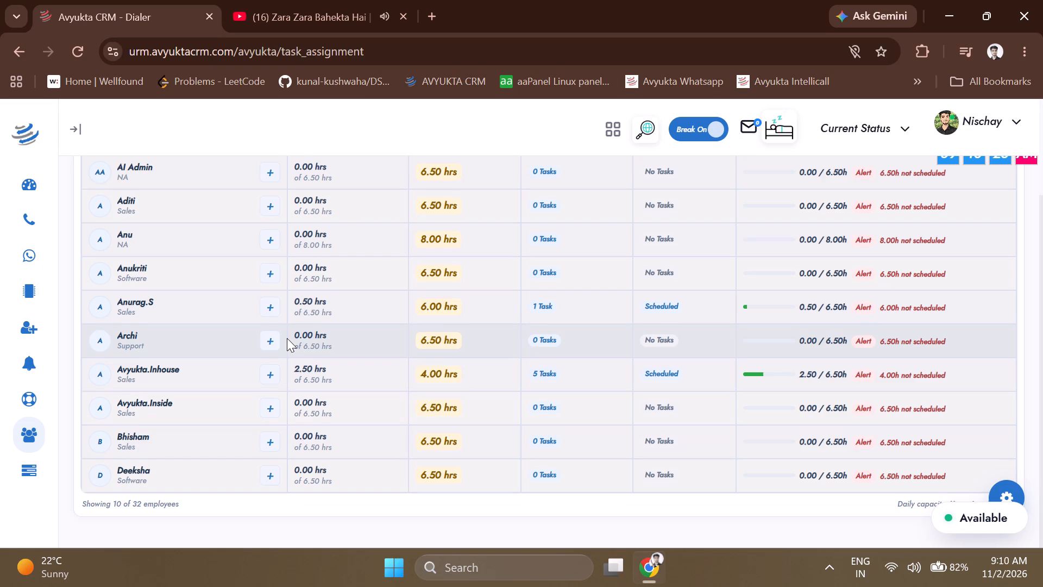
scroll(287, 338, up, 6)
click(816, 204)
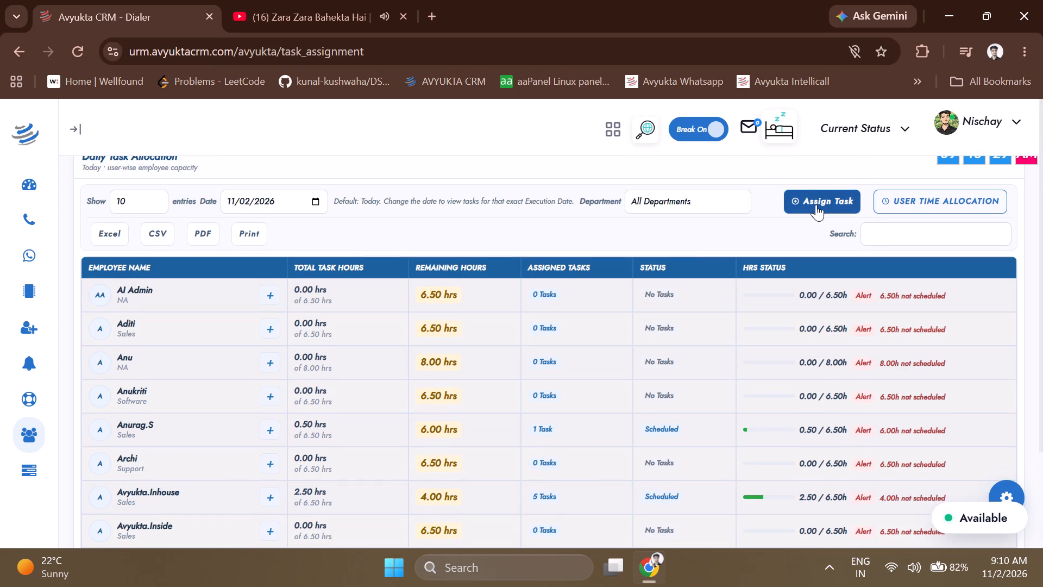
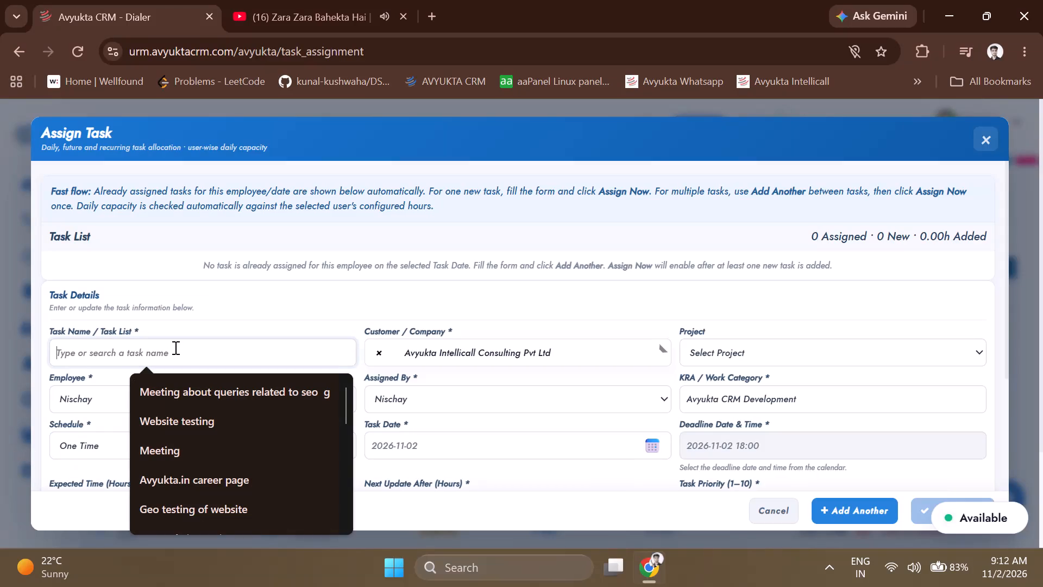
Enter Ai hrms as the name of the new task.
text(Ai)
key(space)
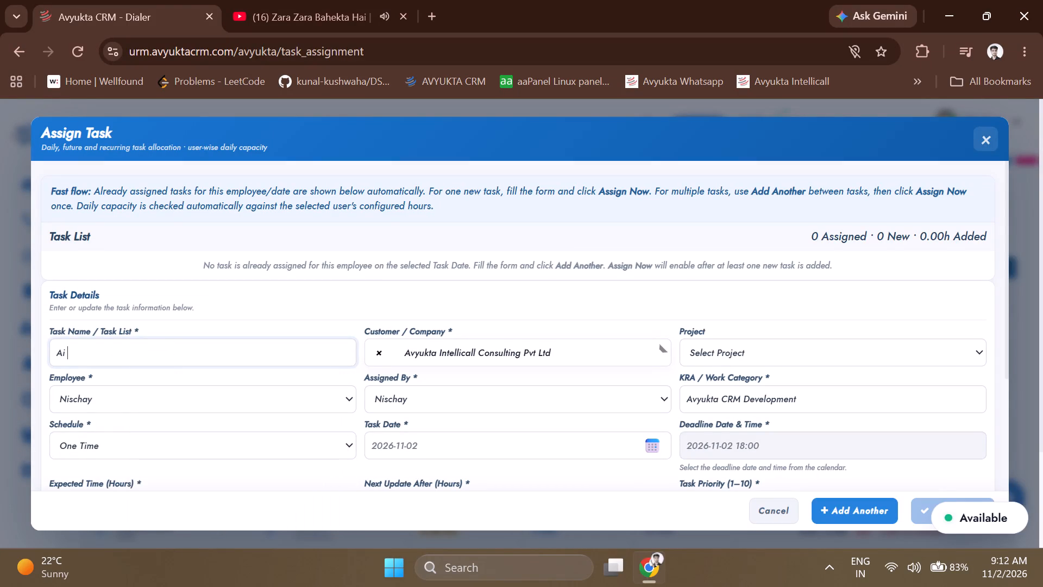
text(hrms)
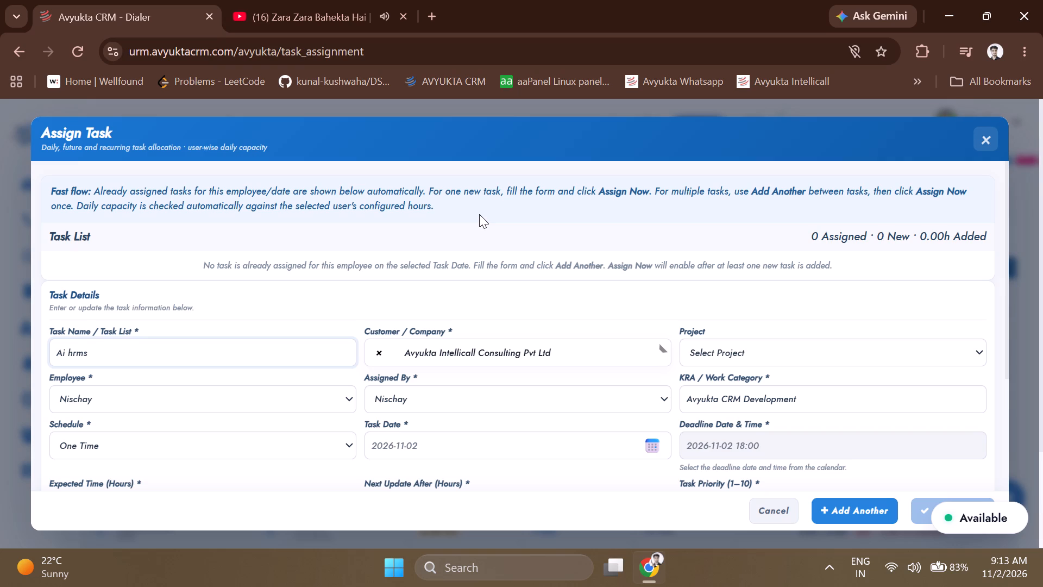
Set the task's customer to the first Alphalink Ticketing CRM match and its project to Command Center.
click(511, 361)
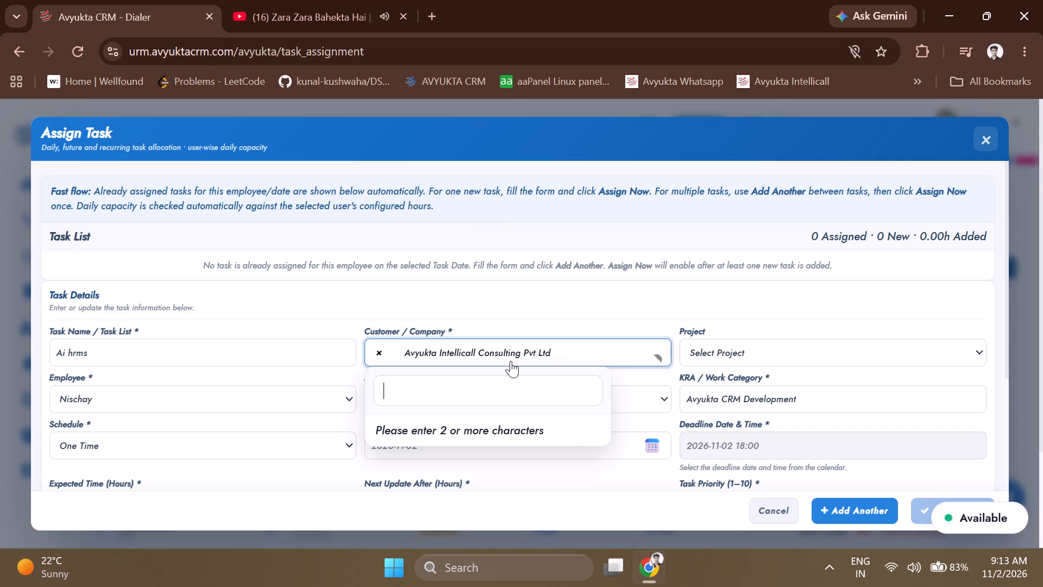
text(alph)
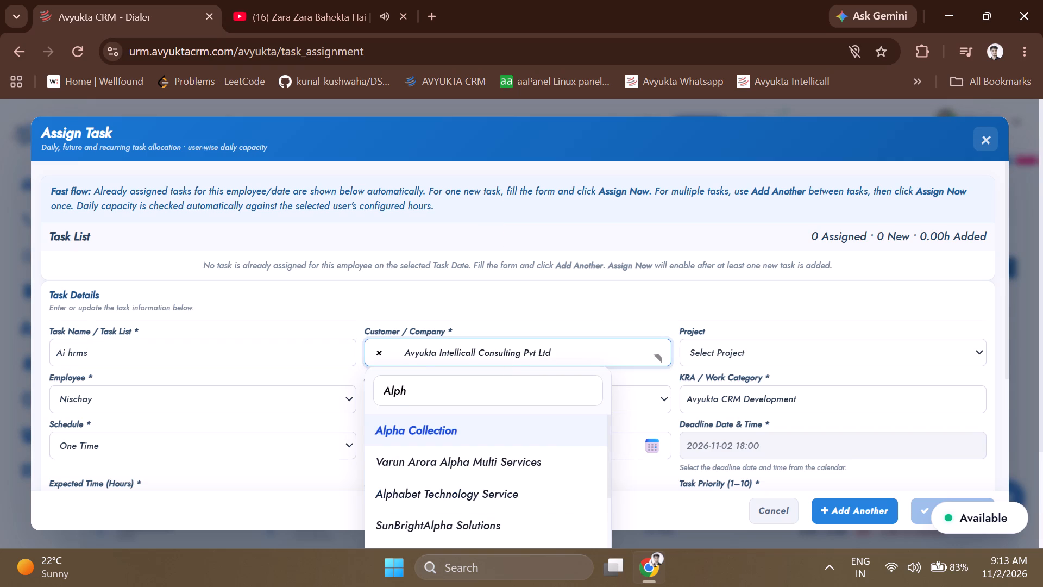
key(a)
text(lin)
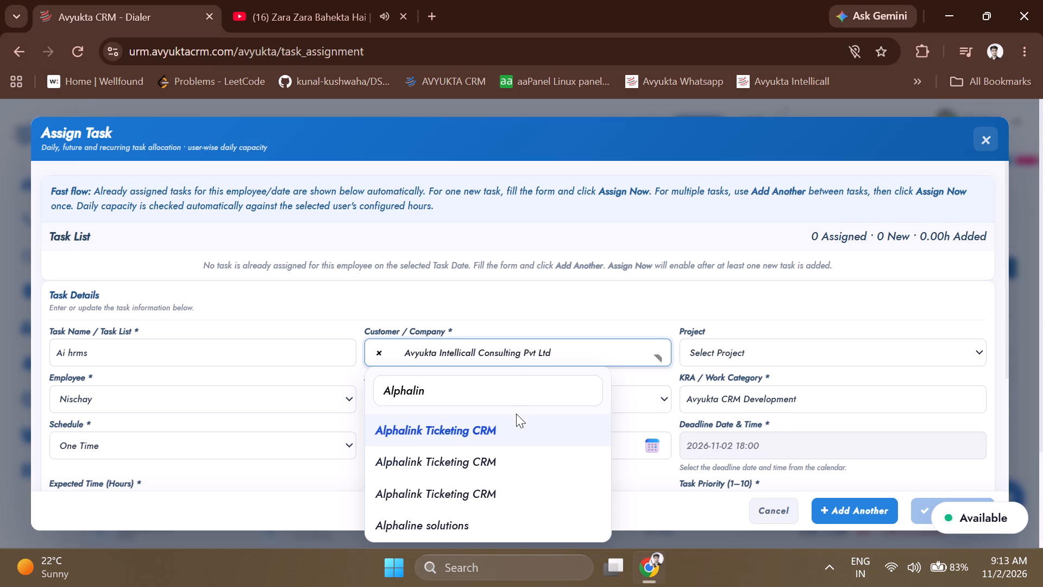
scroll(507, 415, down, 2)
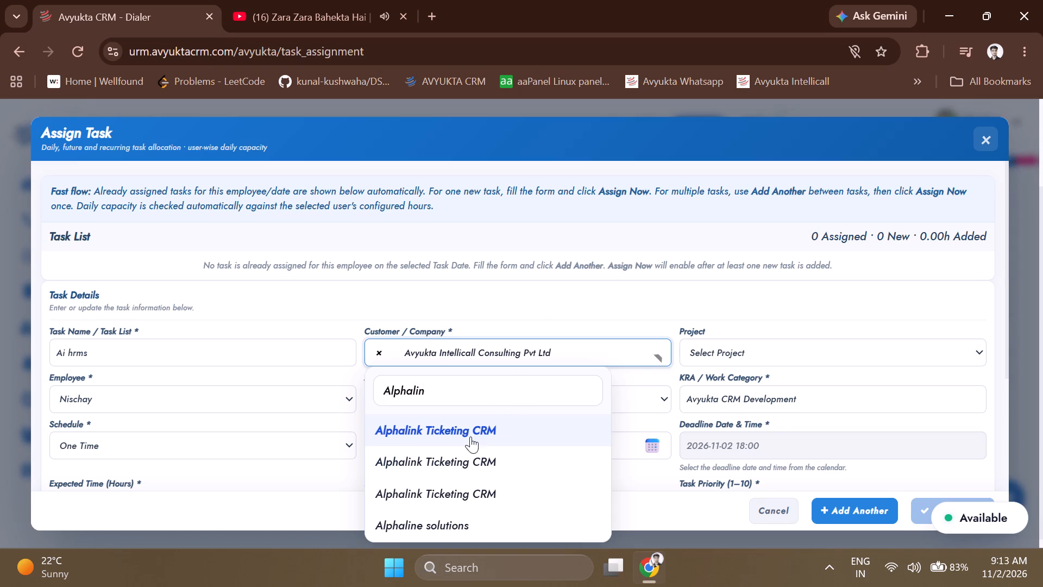
click(470, 436)
click(700, 350)
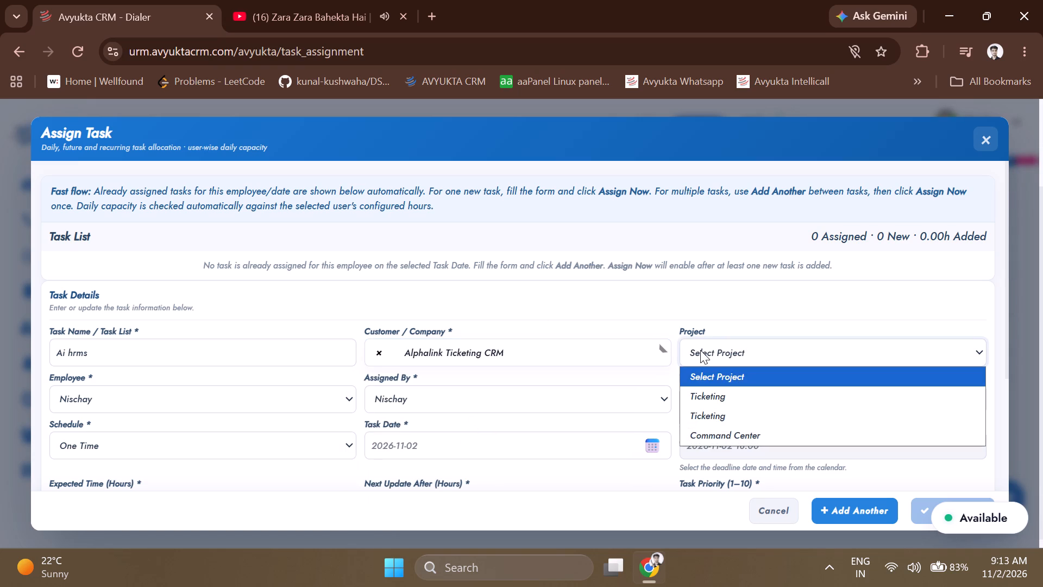
click(703, 439)
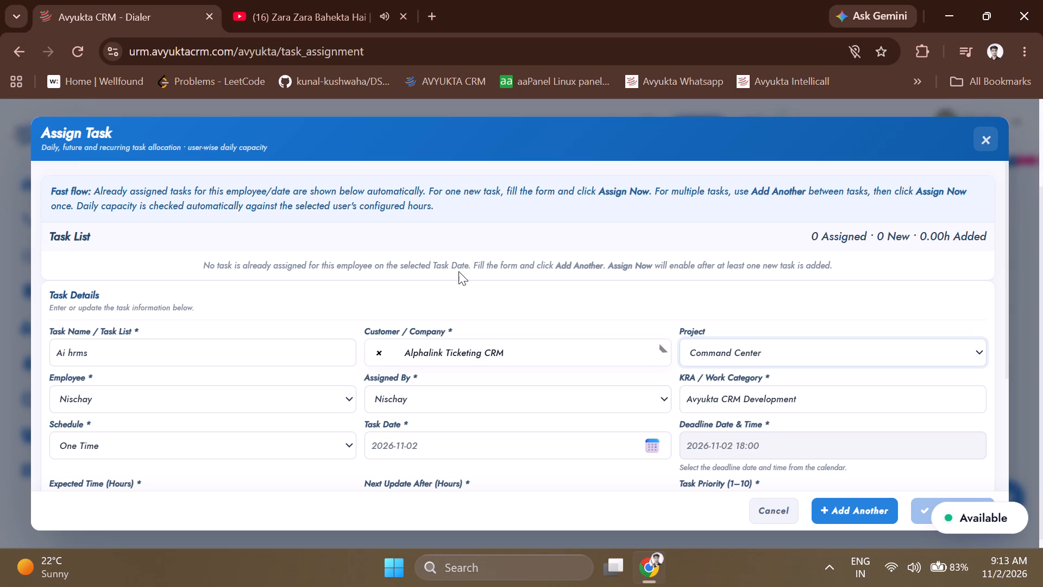
Choose Deepesh as the employee for the task.
click(159, 399)
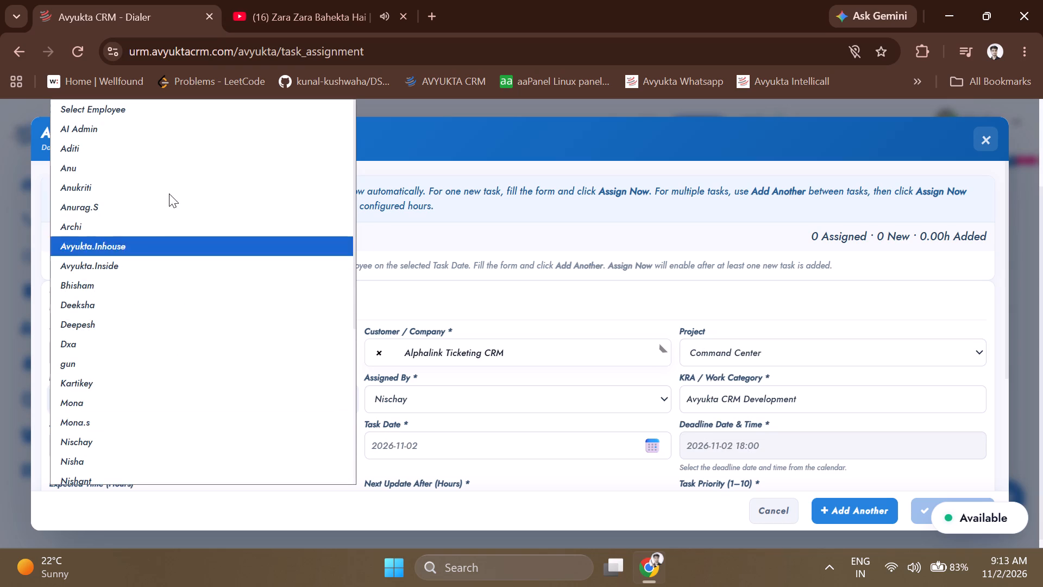
scroll(135, 390, down, 4)
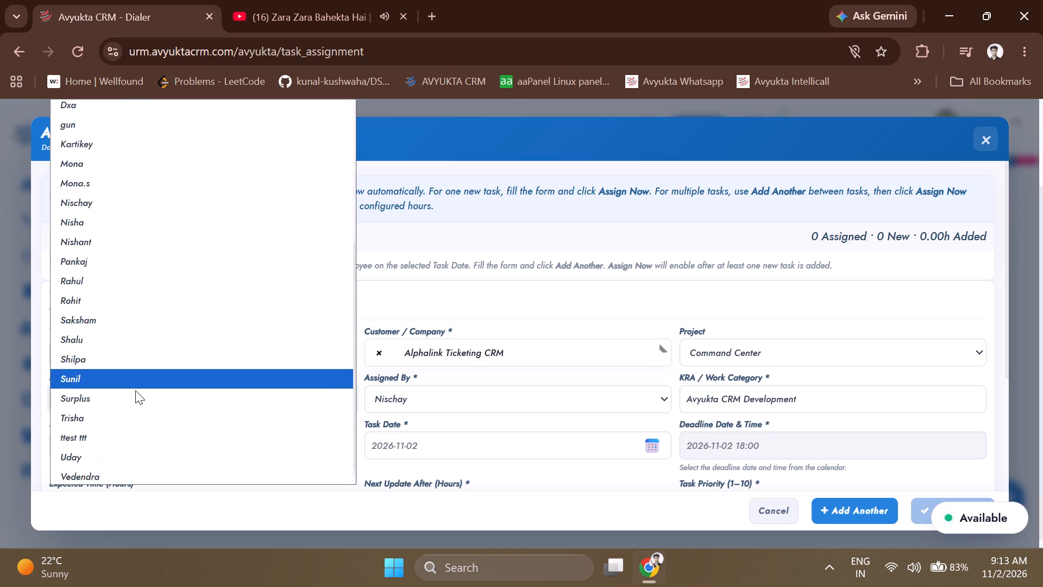
scroll(135, 390, down, 4)
scroll(135, 390, up, 2)
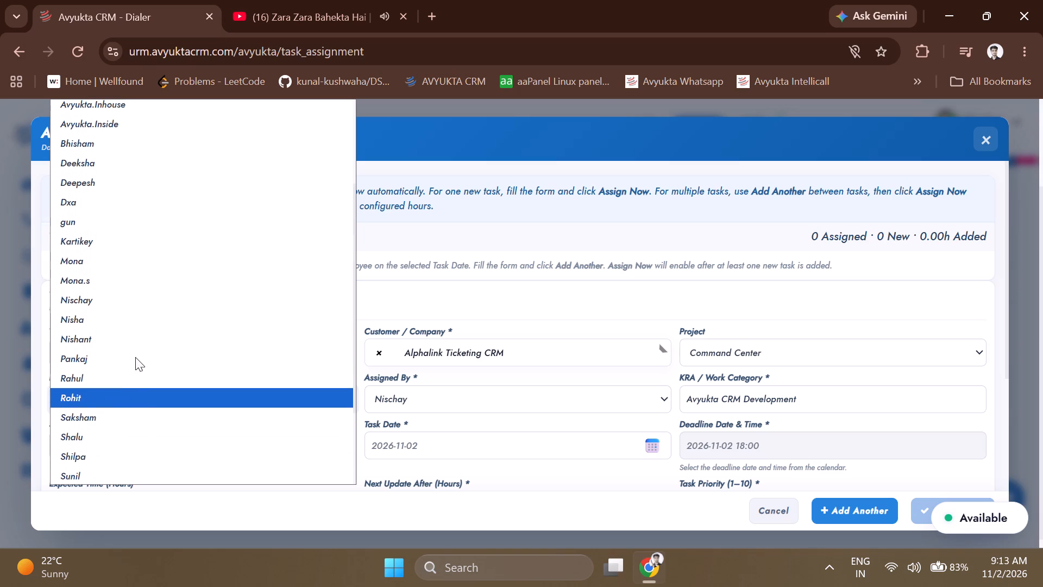
scroll(142, 246, up, 1)
click(92, 270)
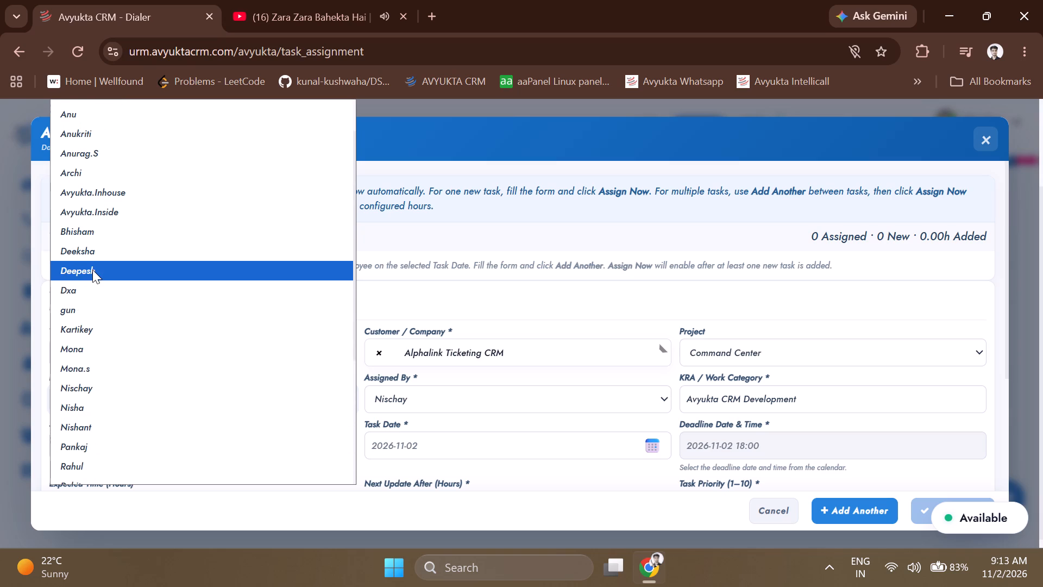
Switch to YouTube, play Gehra Hua from the Watch later playlist, and return to the Avyukta CRM task form.
click(287, 0)
click(717, 317)
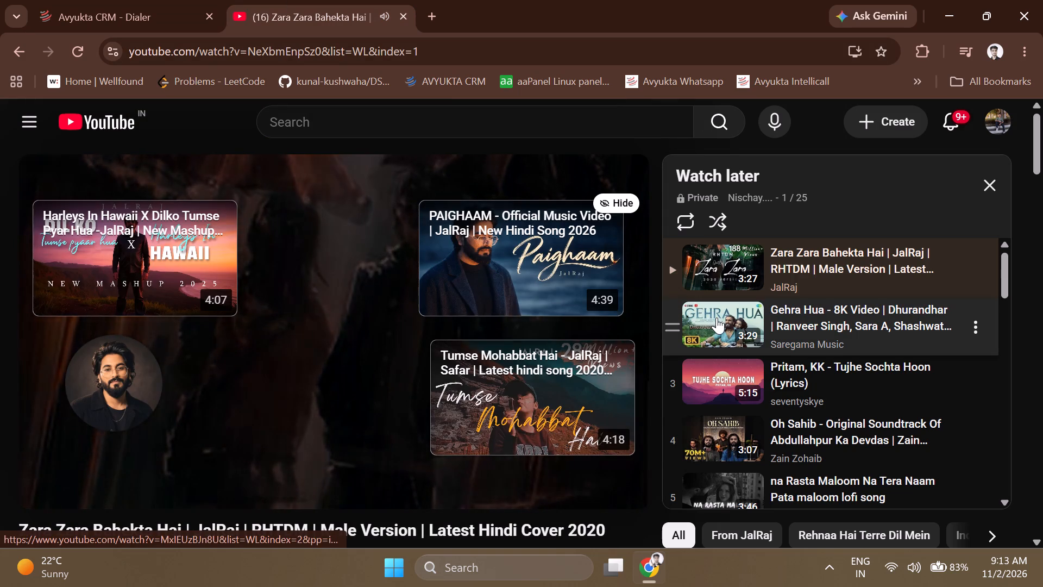
click(217, 0)
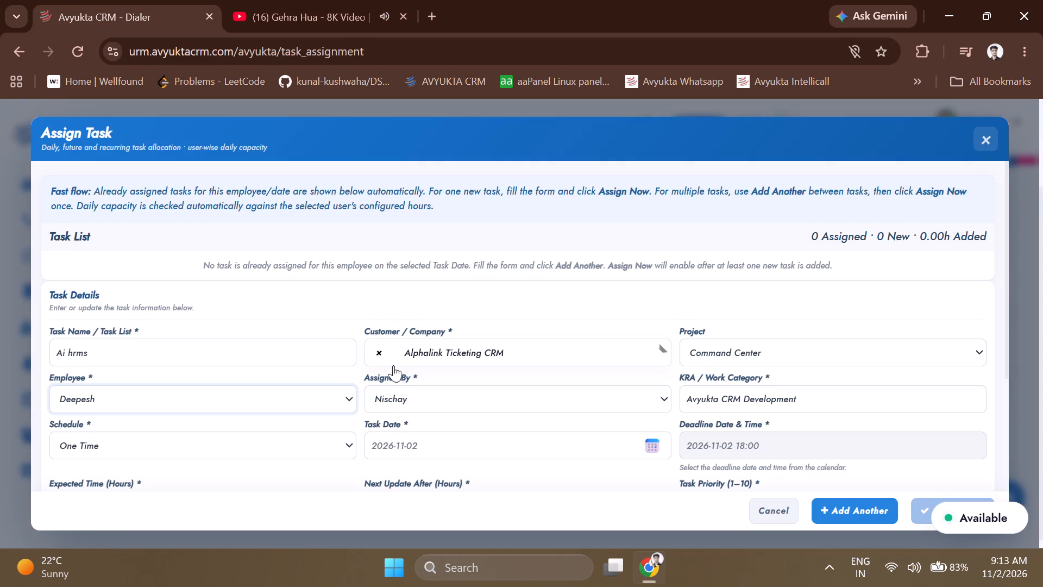
Set Anukriti as the person assigning the task.
scroll(418, 423, down, 1)
click(478, 349)
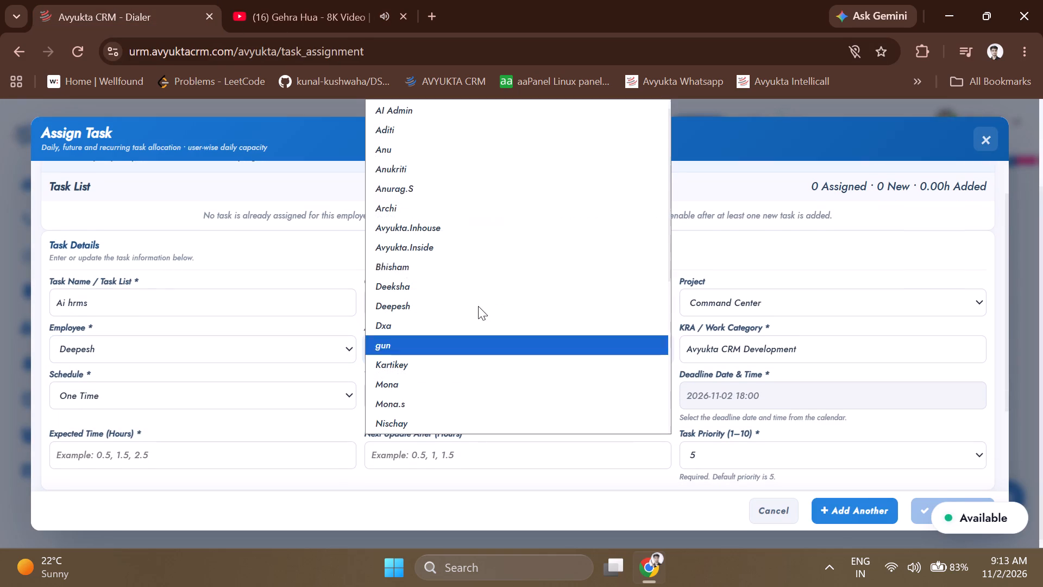
click(447, 175)
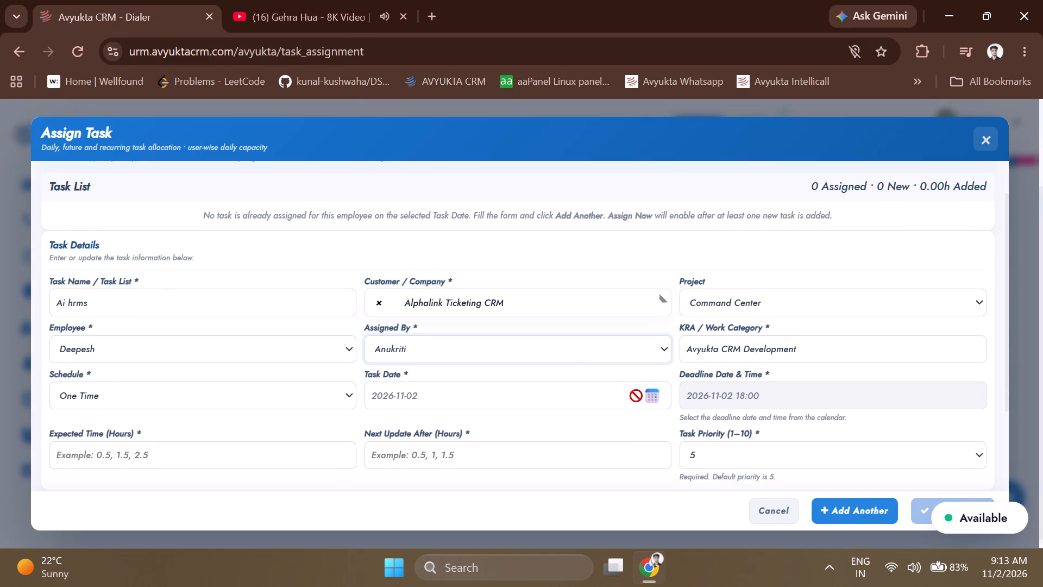
Set the task's expected time to 6.5 hours and its priority to 6.
scroll(627, 369, down, 1)
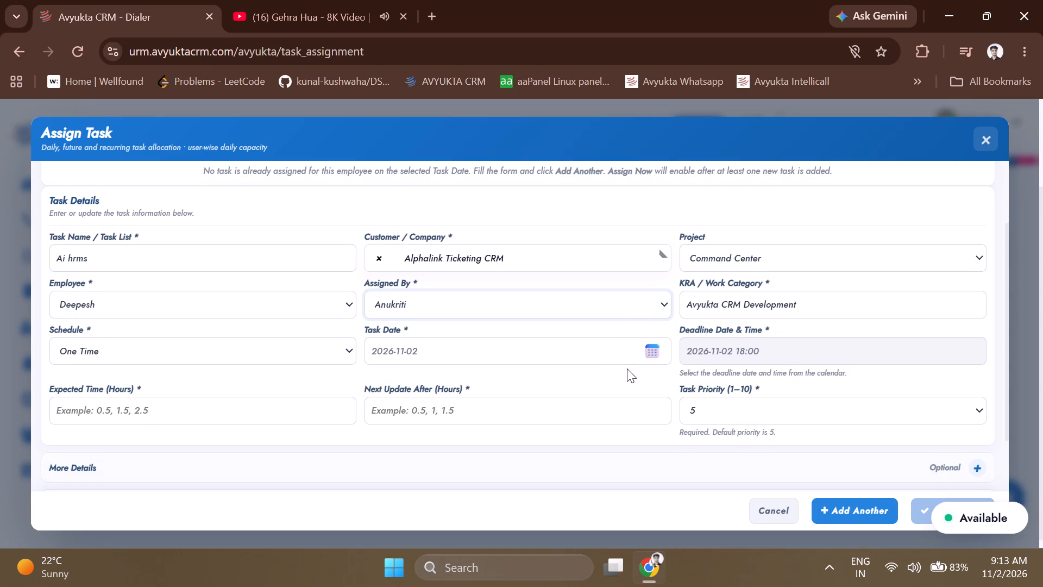
click(733, 302)
click(813, 303)
click(227, 416)
text(6.5)
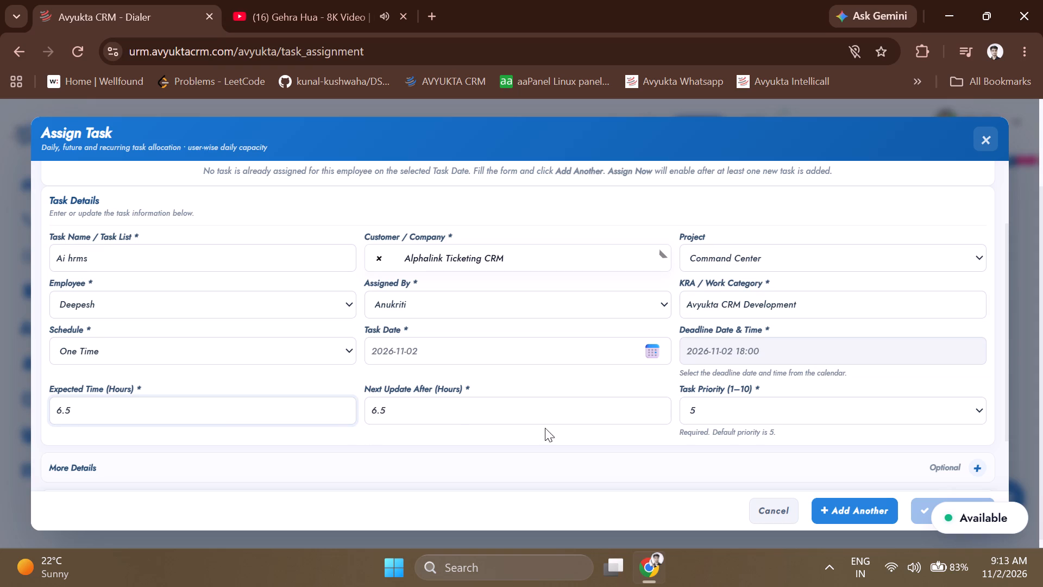
scroll(606, 419, down, 2)
click(751, 335)
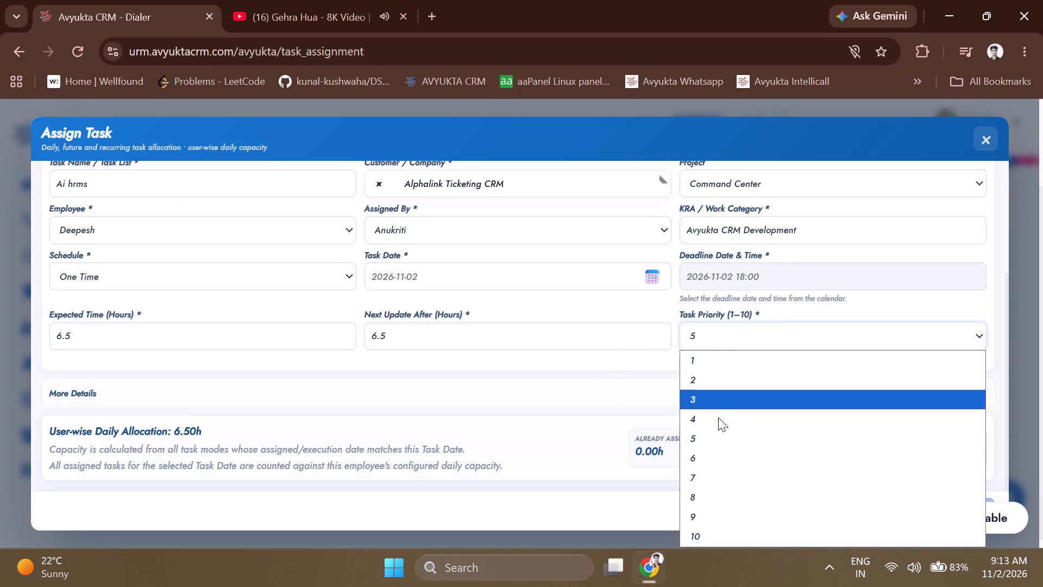
click(704, 455)
Add the completed Ai hrms task to the task list and submit the assignment.
scroll(690, 393, down, 1)
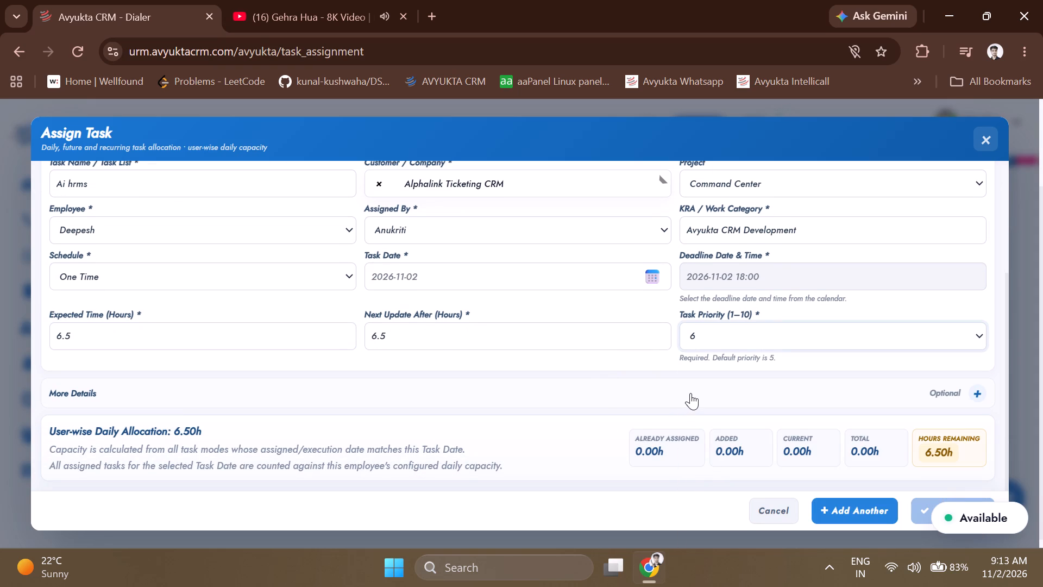
scroll(690, 393, up, 4)
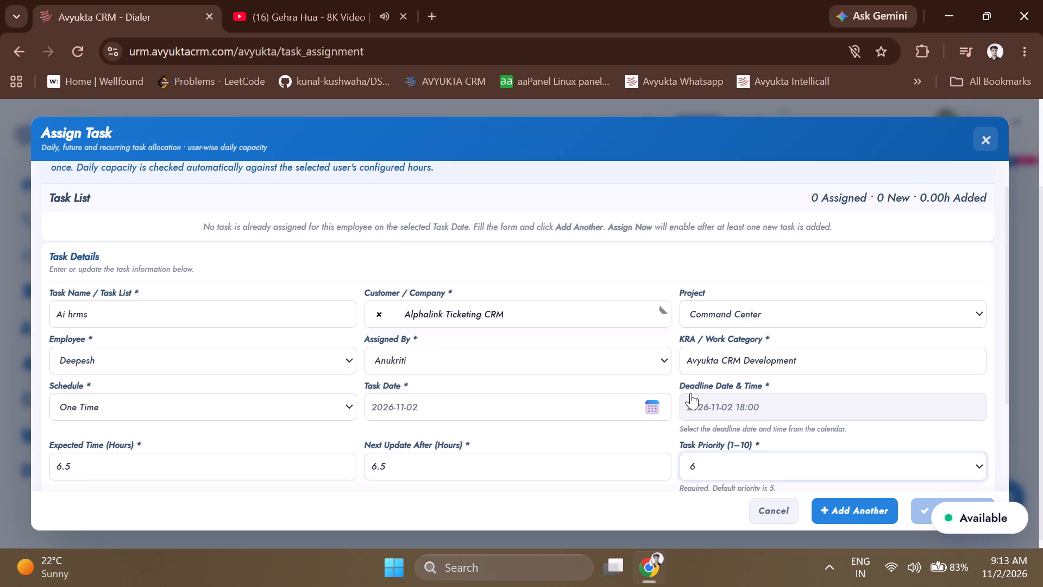
scroll(690, 393, down, 3)
click(855, 513)
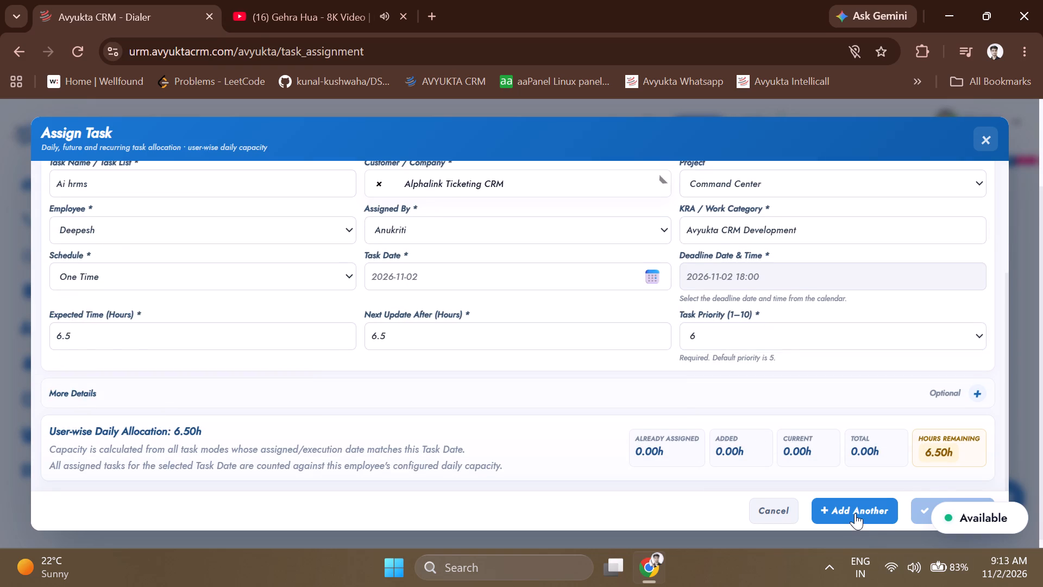
scroll(826, 353, down, 6)
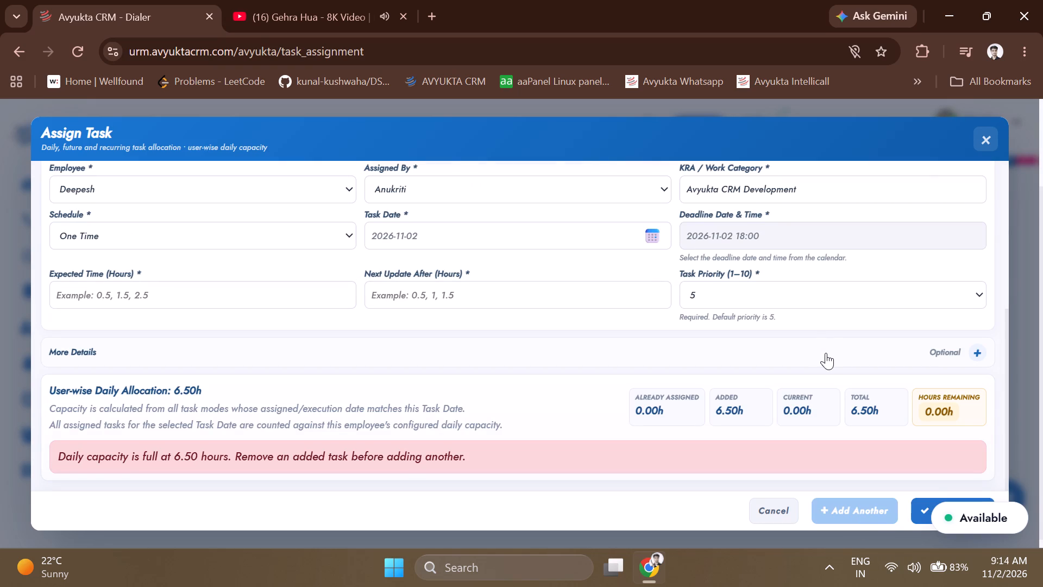
scroll(826, 353, up, 6)
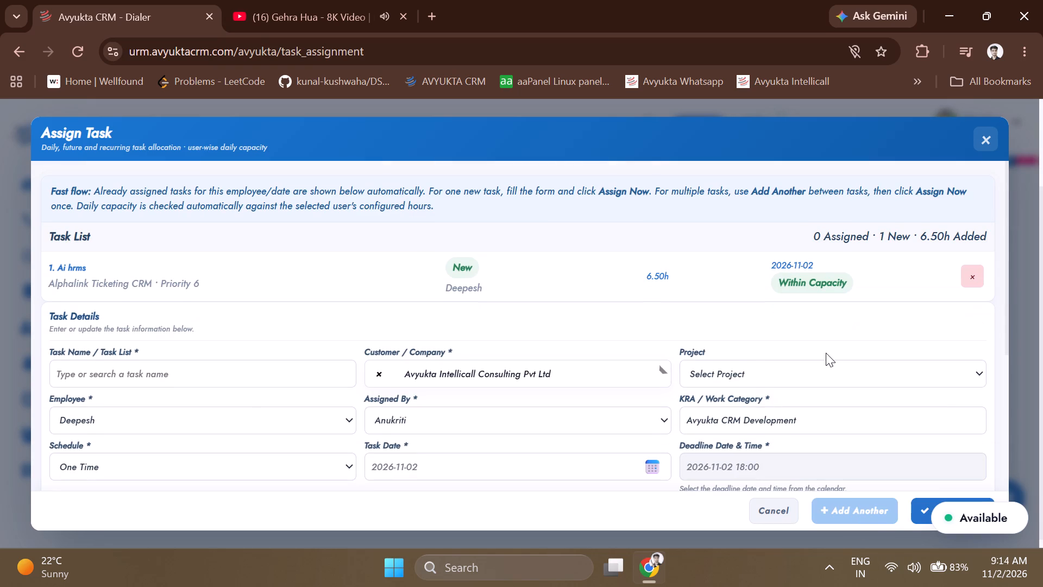
click(916, 505)
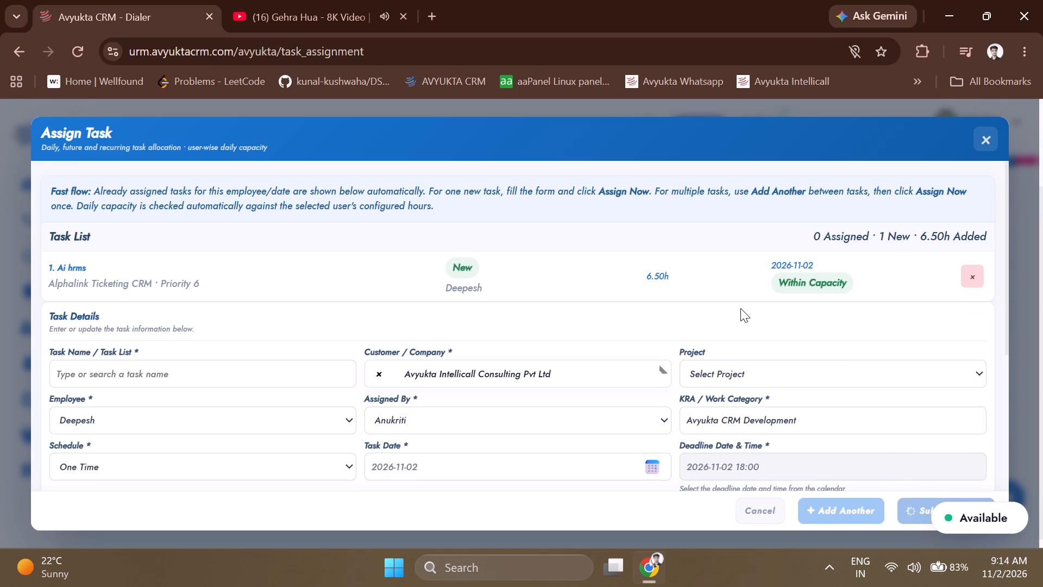
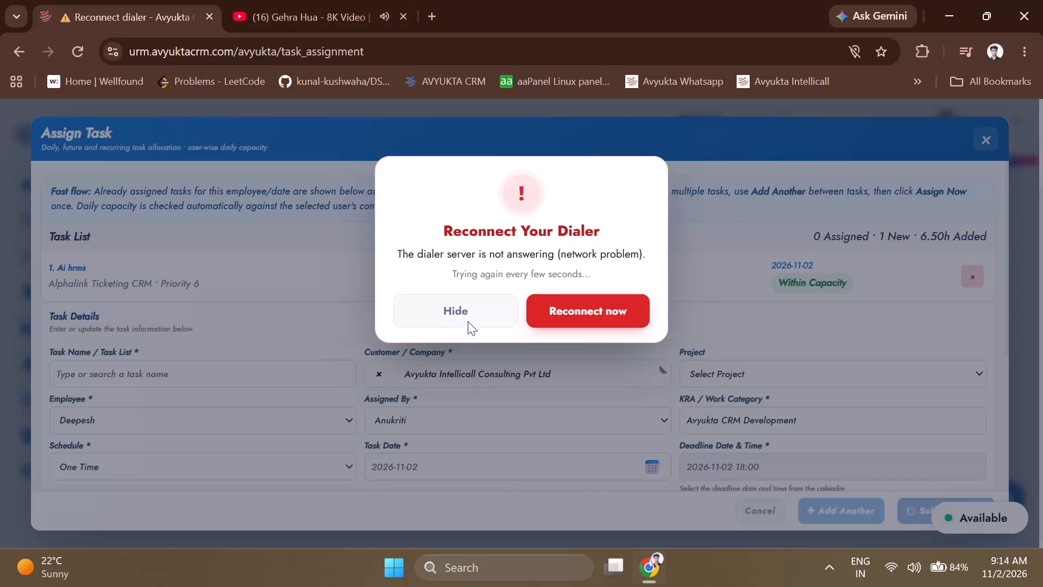
Dismiss the dialer reconnection alert covering the task assignment form.
click(468, 315)
scroll(540, 385, down, 11)
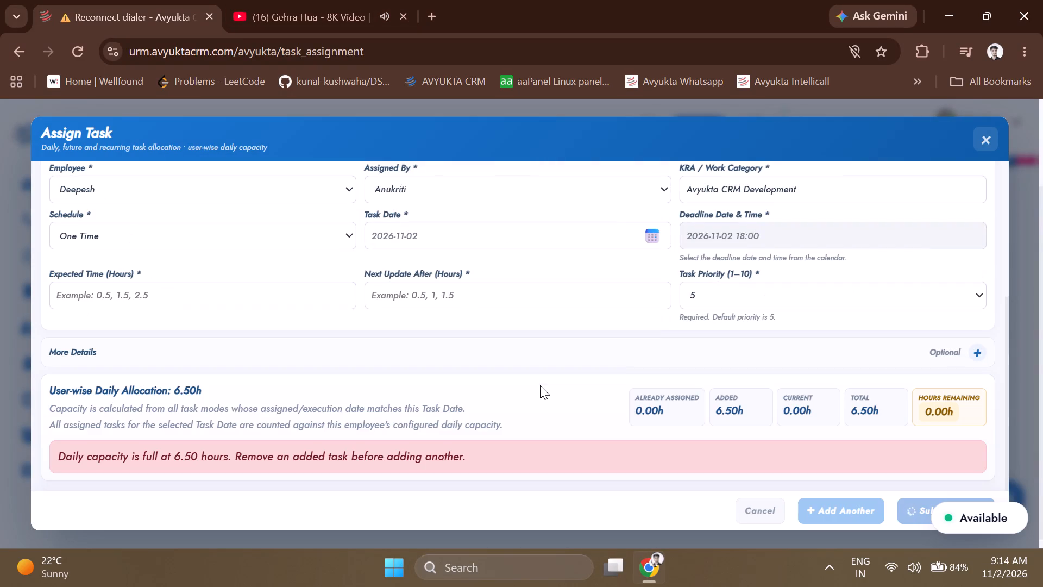
scroll(540, 385, down, 4)
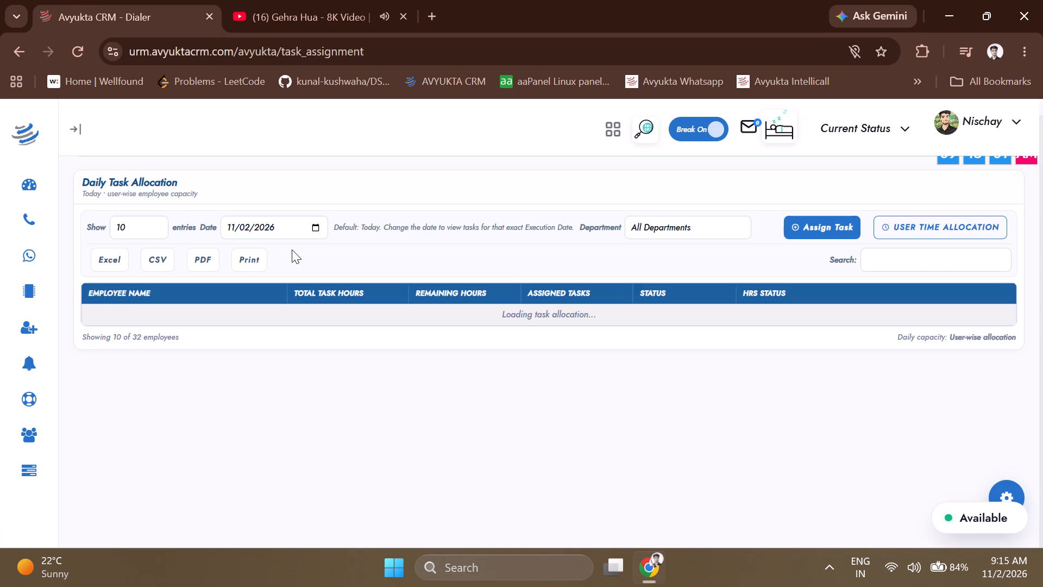
Start a new task assignment from the daily allocation page and name the task Website testing.
scroll(213, 330, up, 5)
scroll(552, 412, down, 2)
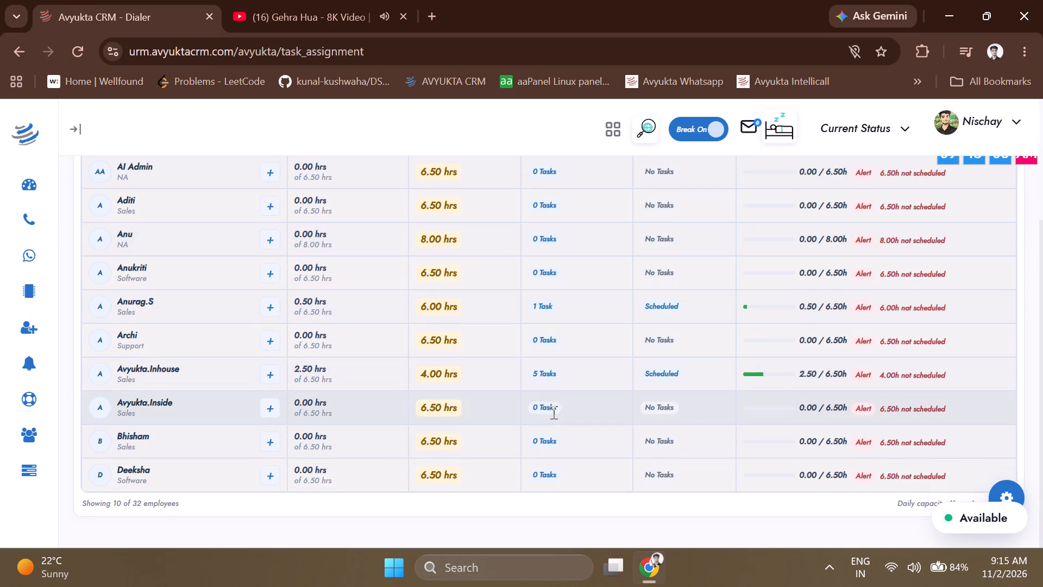
scroll(552, 412, down, 2)
scroll(552, 412, up, 3)
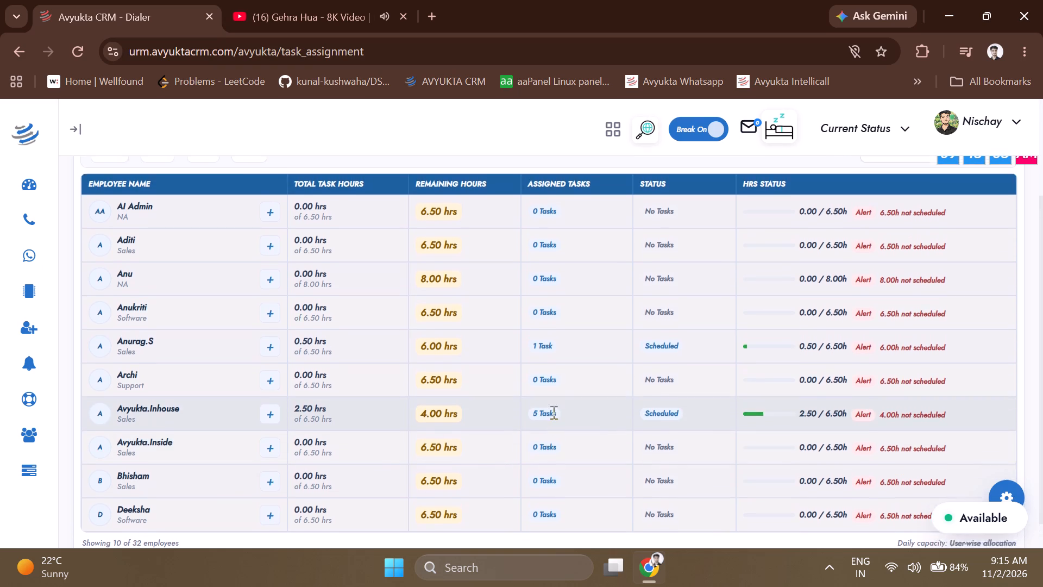
scroll(552, 412, up, 1)
click(815, 202)
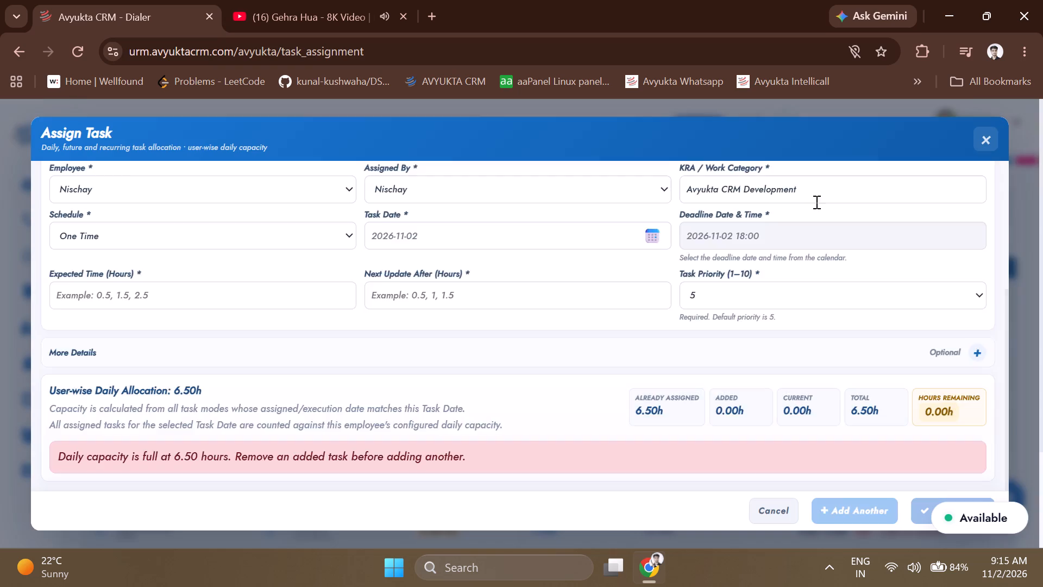
scroll(109, 197, up, 3)
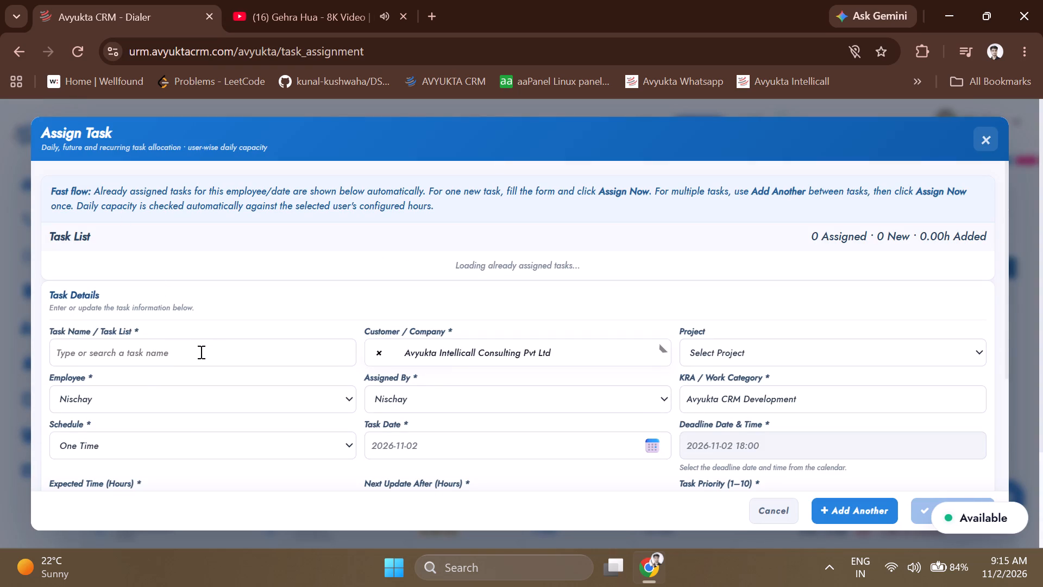
click(184, 353)
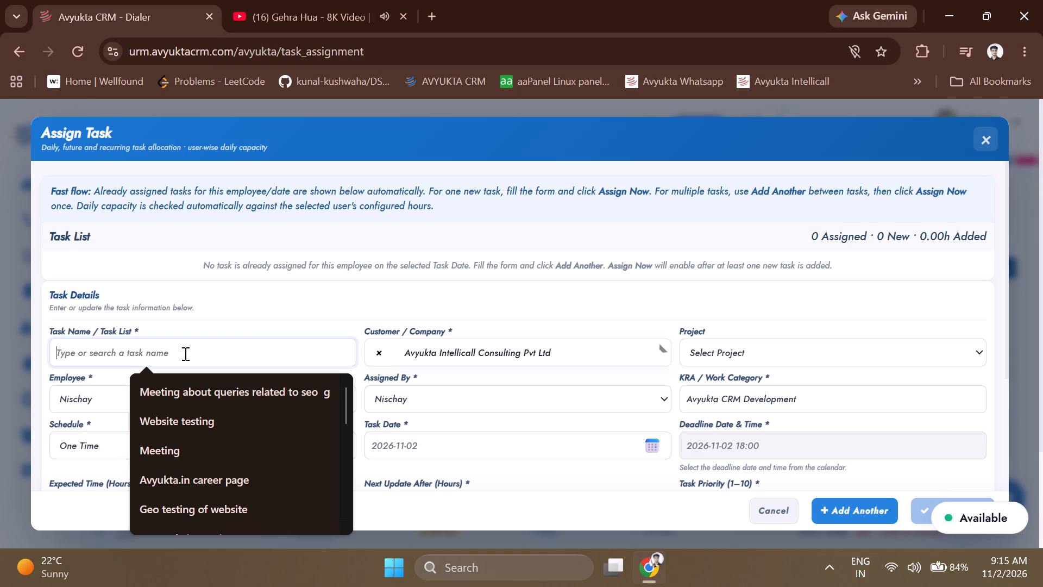
text(website testing)
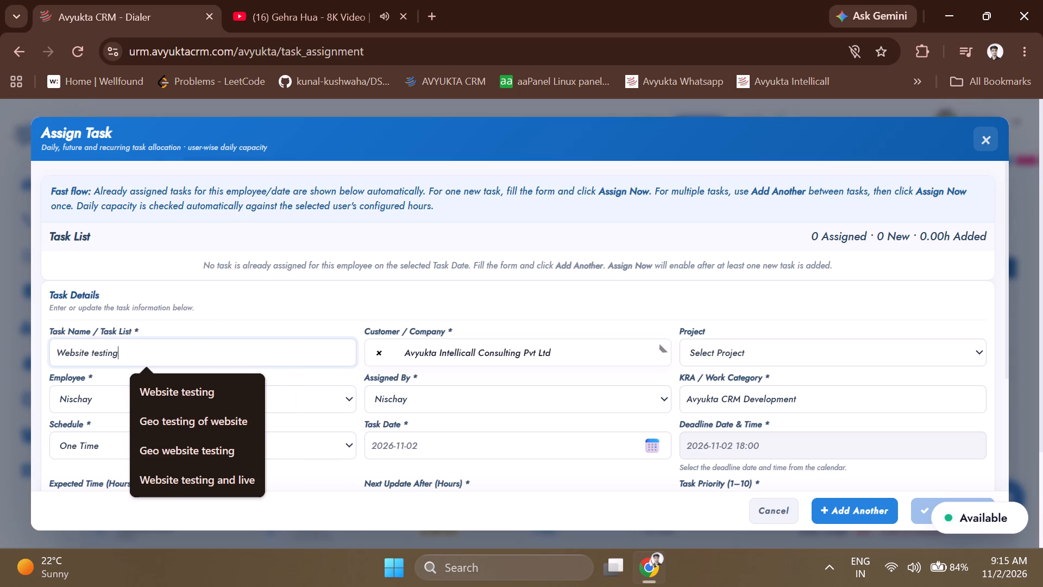
click(198, 392)
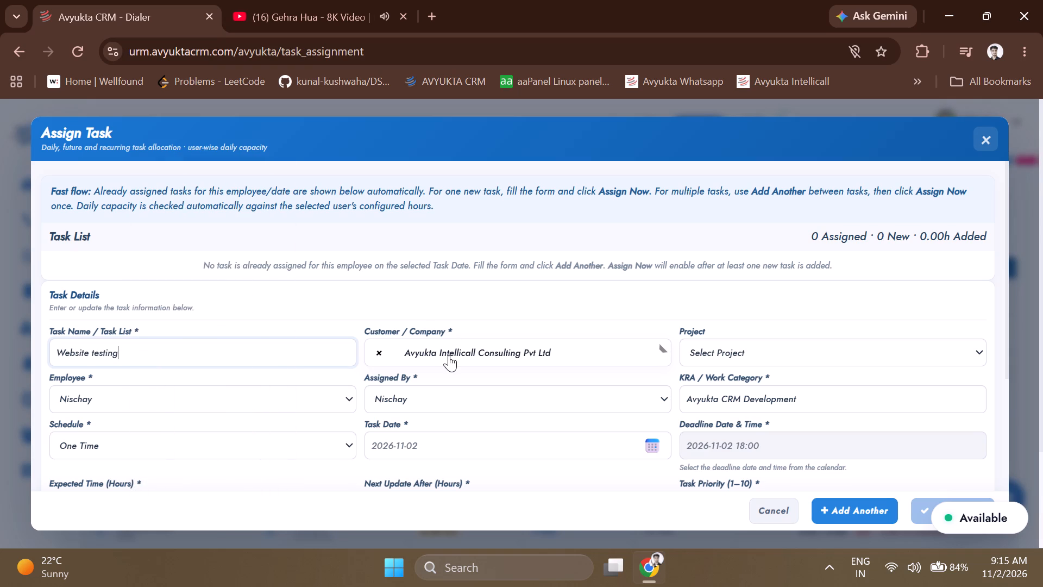
Set the Website testing task's project to Avyukta and its assigning person to Anukriti.
click(750, 344)
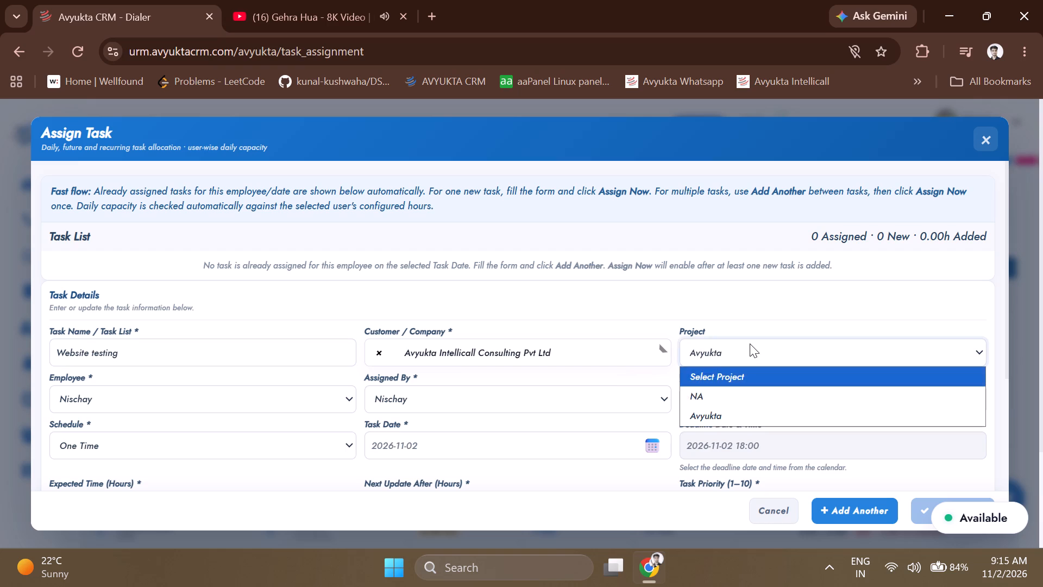
click(701, 415)
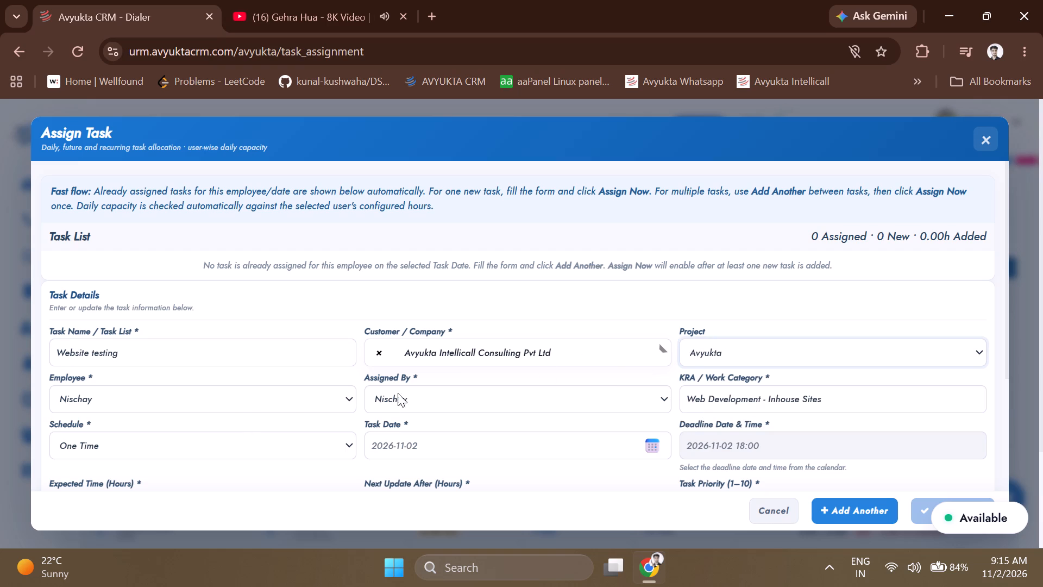
click(437, 396)
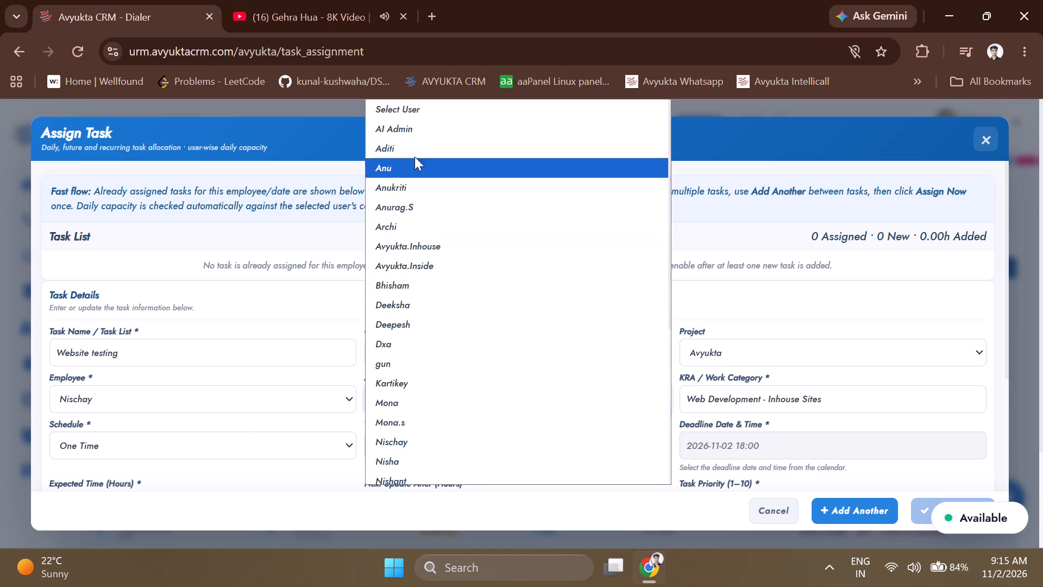
click(410, 190)
Set the expected time to 1.5 hours and add the Website testing task to the task list.
scroll(410, 190, down, 2)
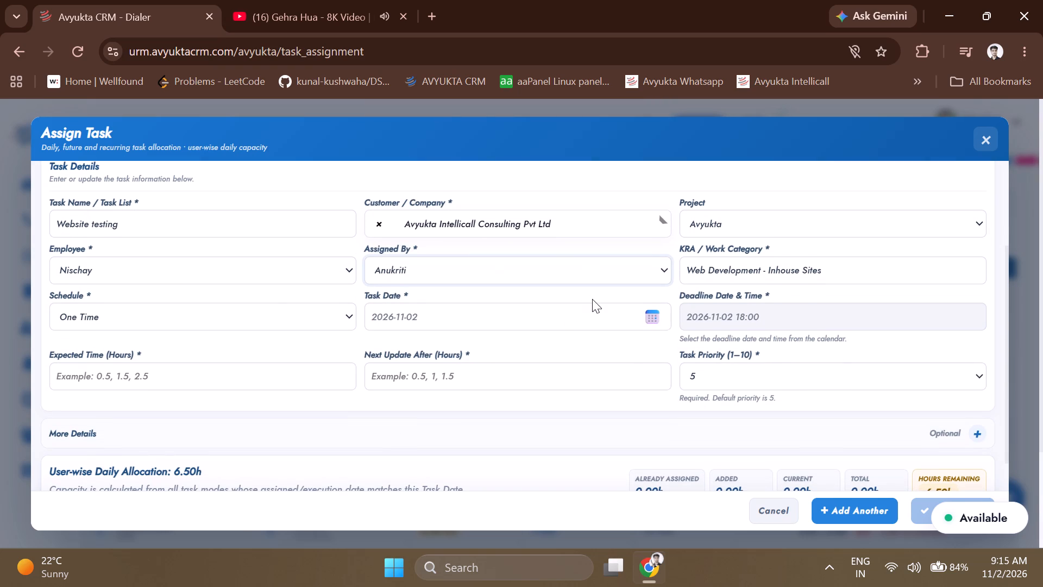
click(243, 383)
text(1.5)
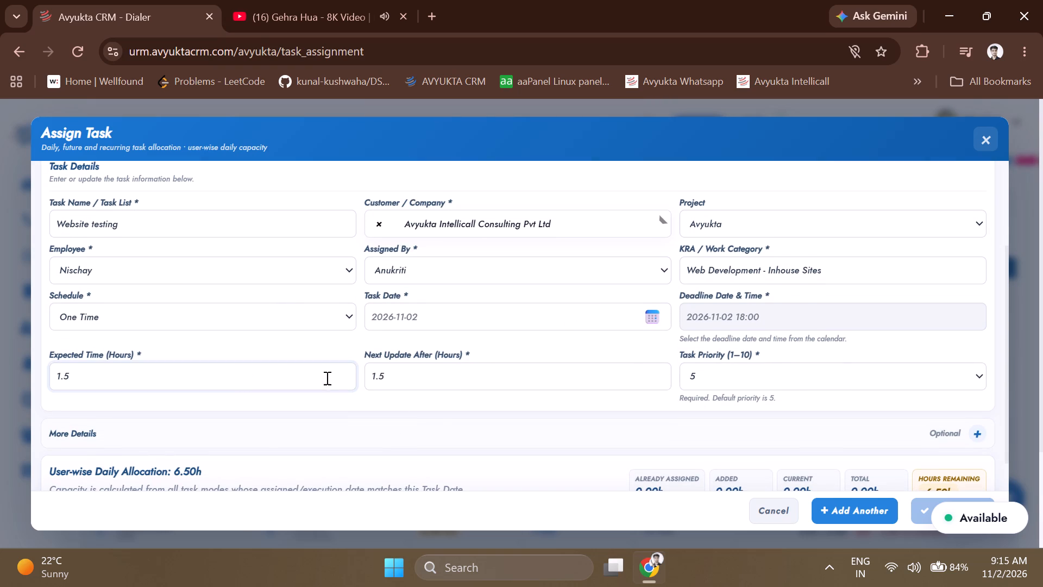
scroll(593, 422, down, 1)
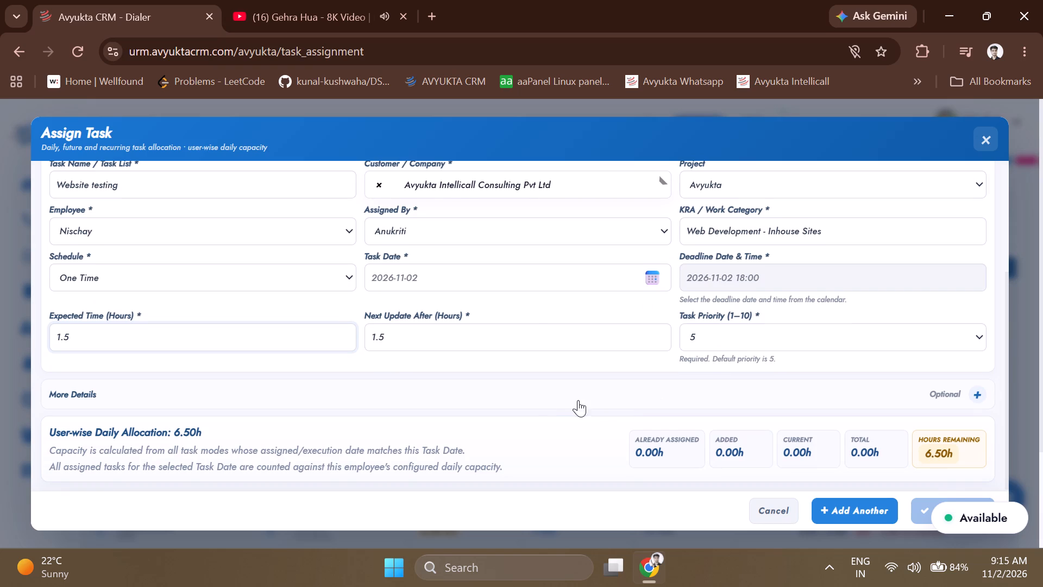
scroll(550, 395, up, 4)
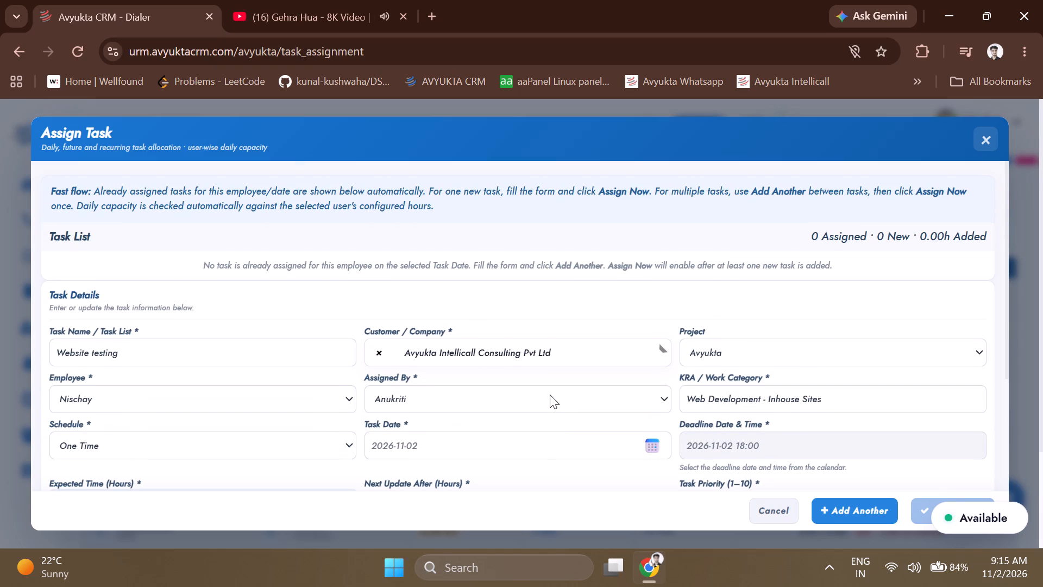
scroll(550, 395, down, 4)
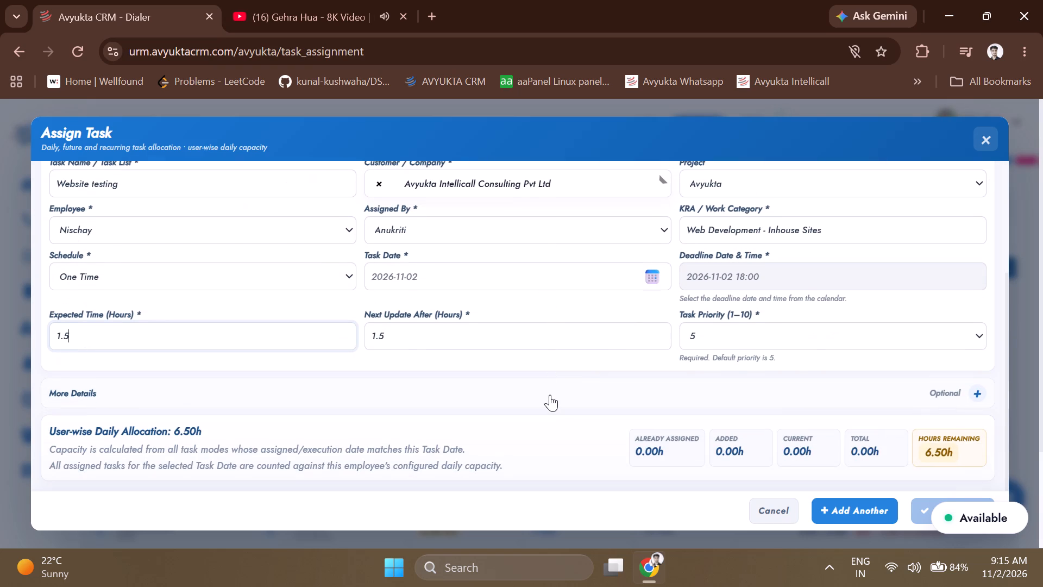
click(830, 504)
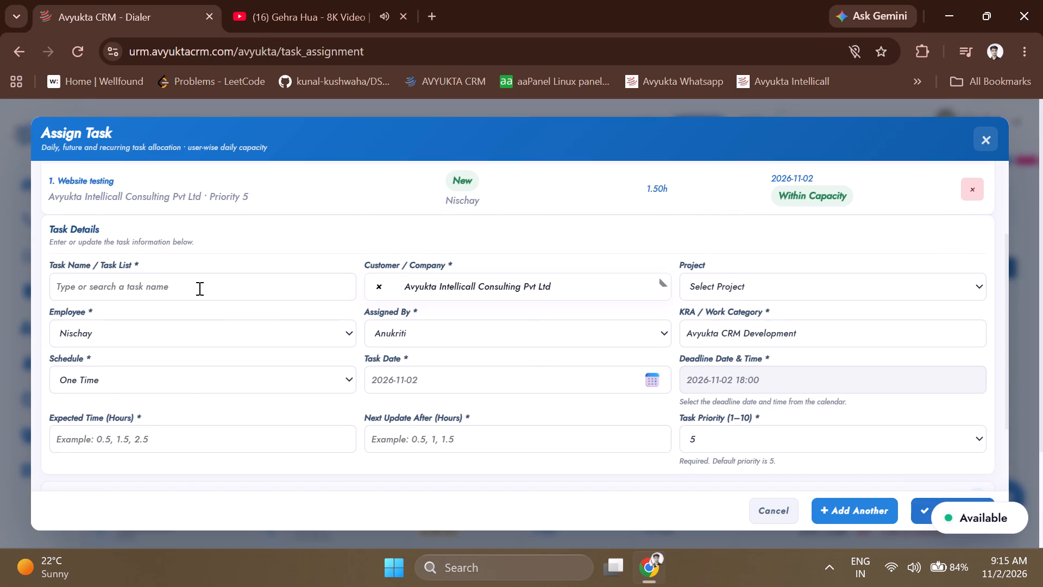
Name the second task 911.
click(198, 288)
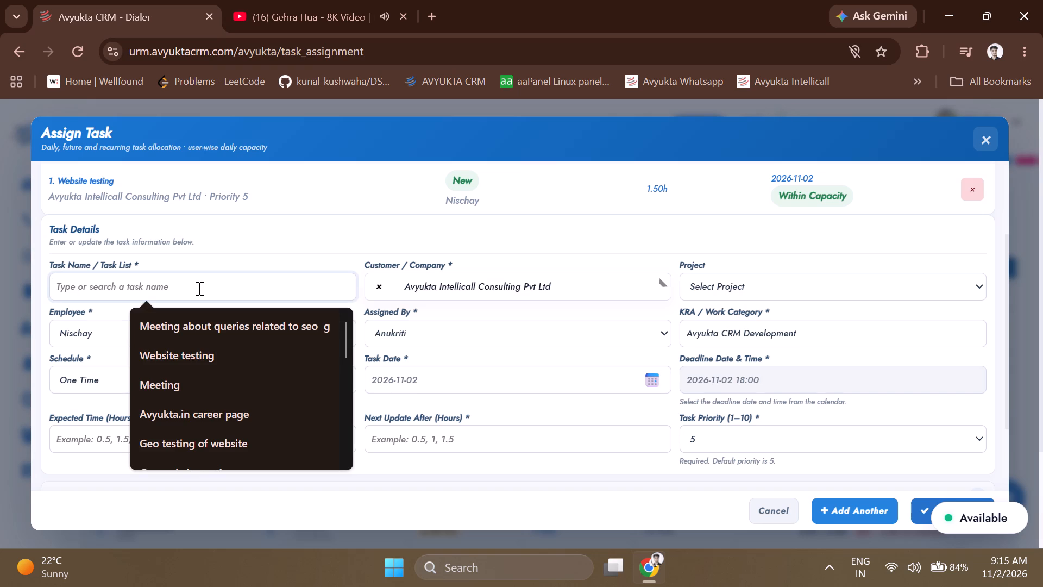
text(911 tes)
key(BackSpace)
key(BackSpace)
key(BackSpace)
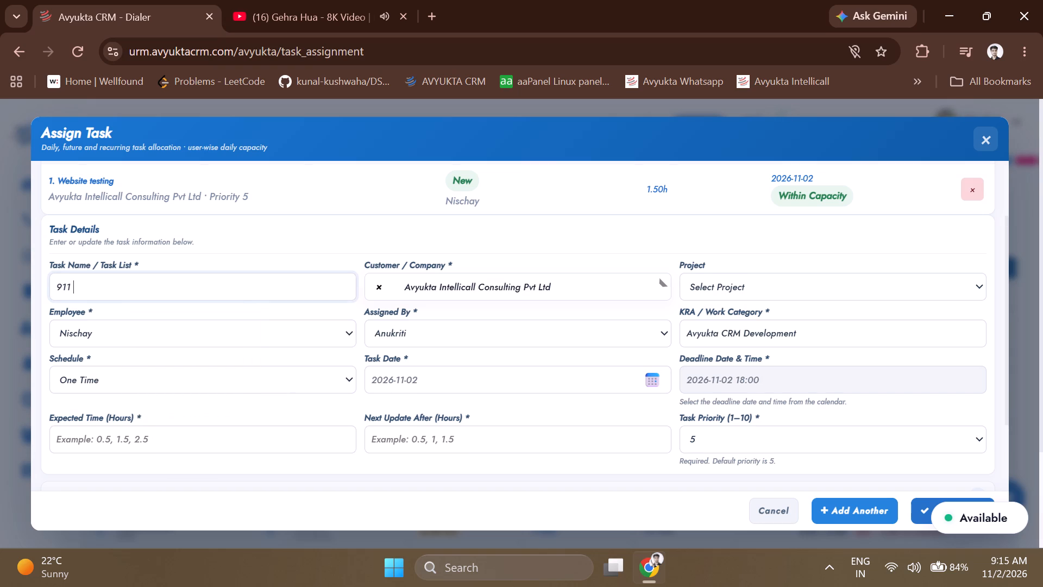
key(BackSpace)
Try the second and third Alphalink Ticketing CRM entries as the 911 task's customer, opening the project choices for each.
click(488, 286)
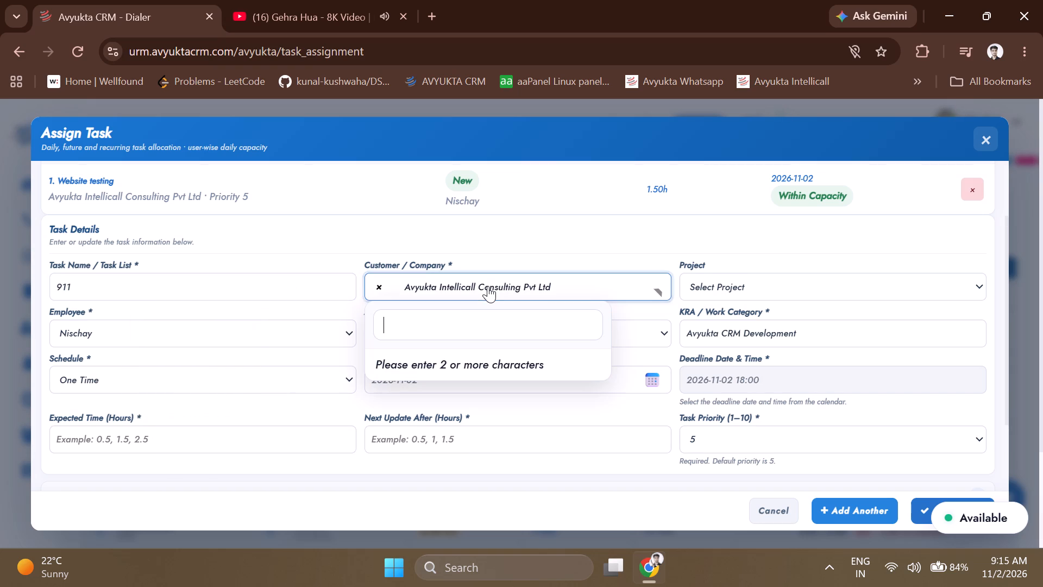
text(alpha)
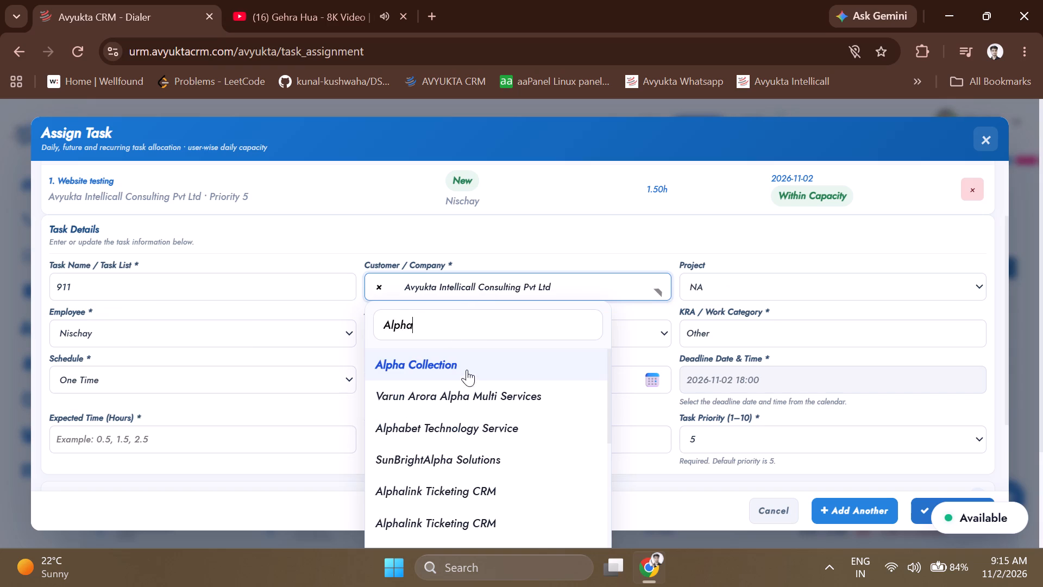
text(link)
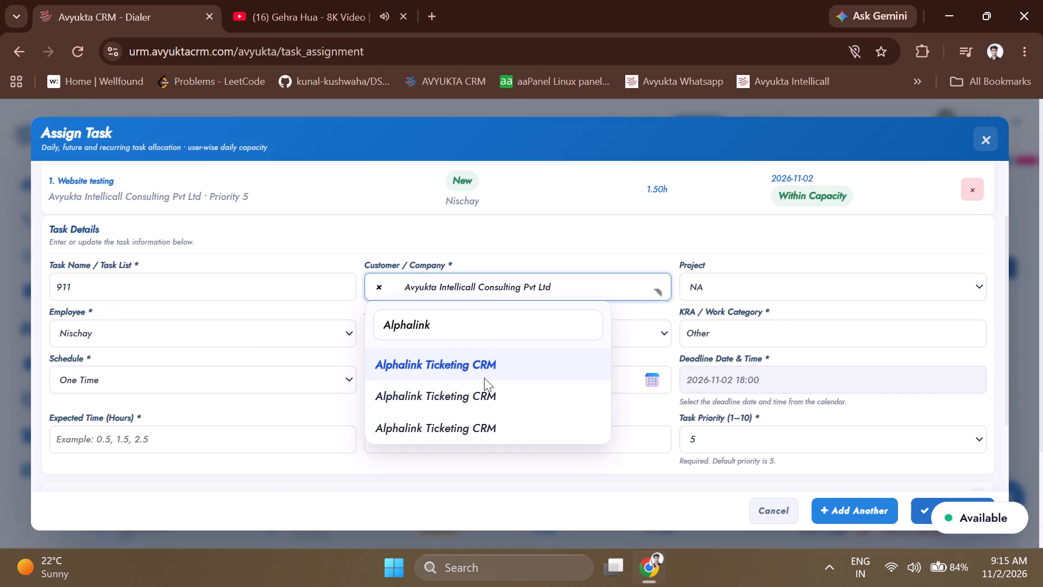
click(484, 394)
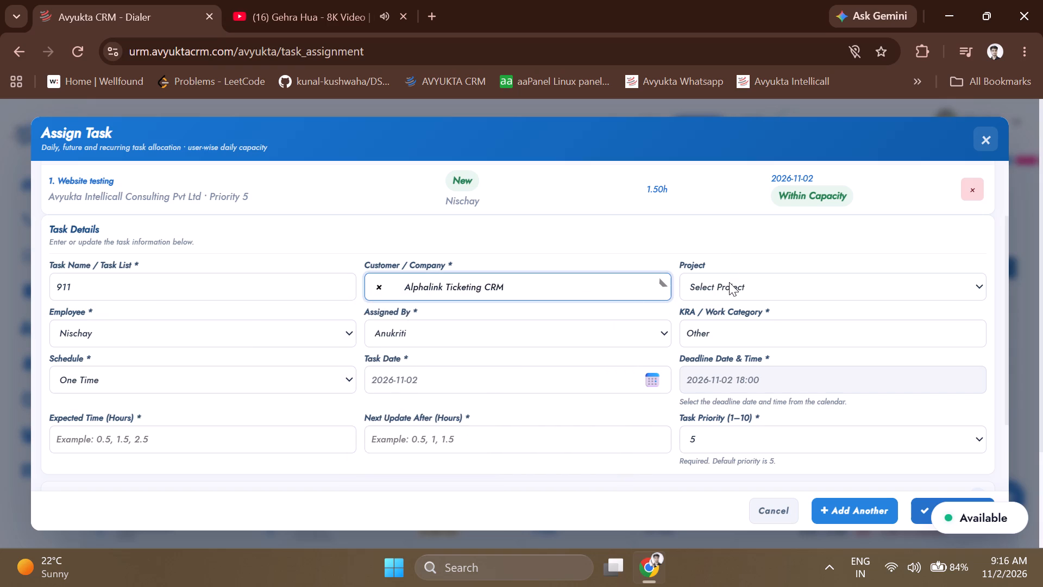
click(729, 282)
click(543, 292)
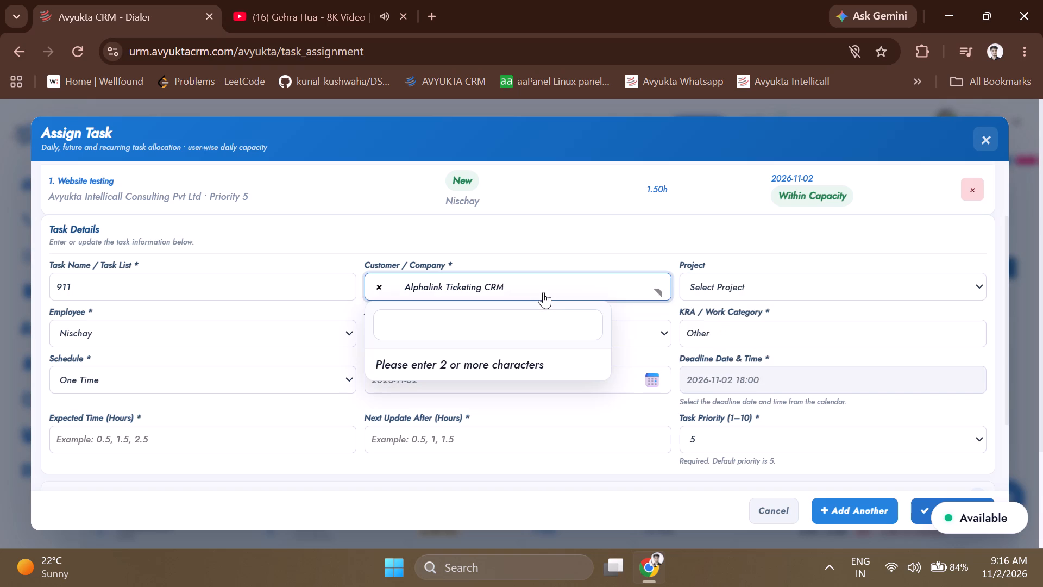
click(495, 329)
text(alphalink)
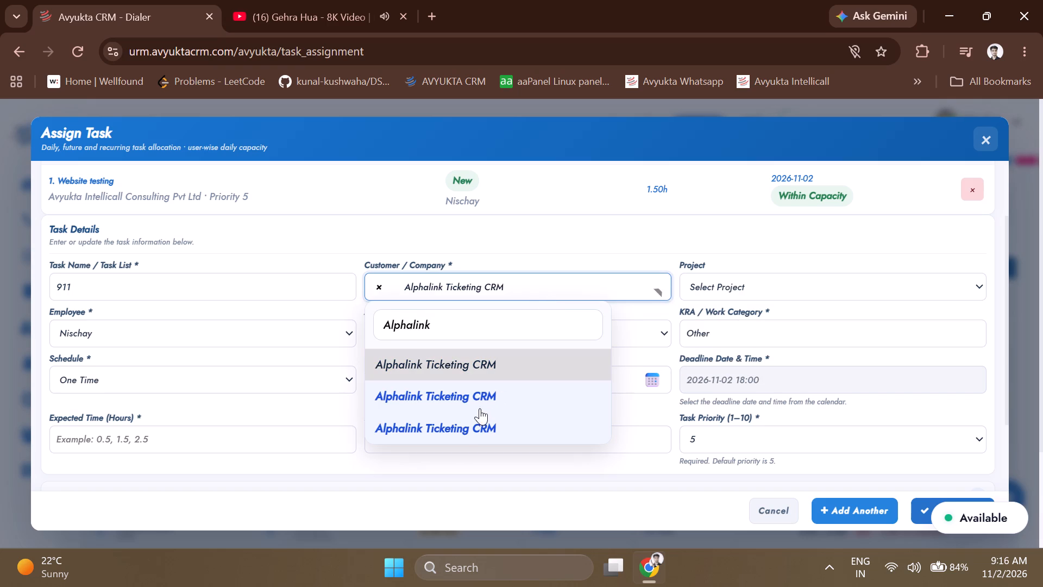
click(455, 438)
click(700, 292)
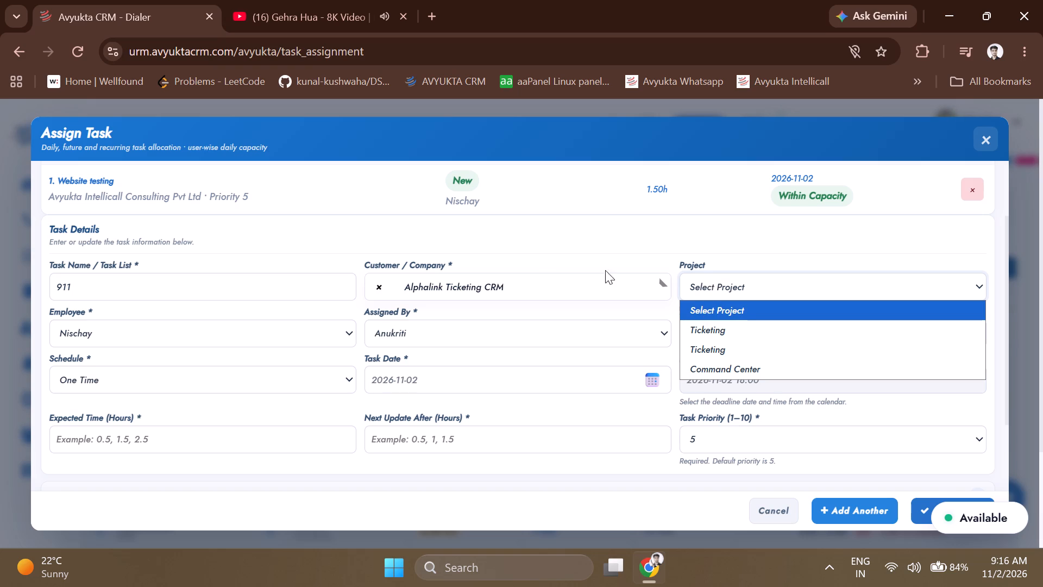
Set the 911 task's customer to the first Alphalink Ticketing CRM entry and check its project choices.
click(475, 284)
text(alpha)
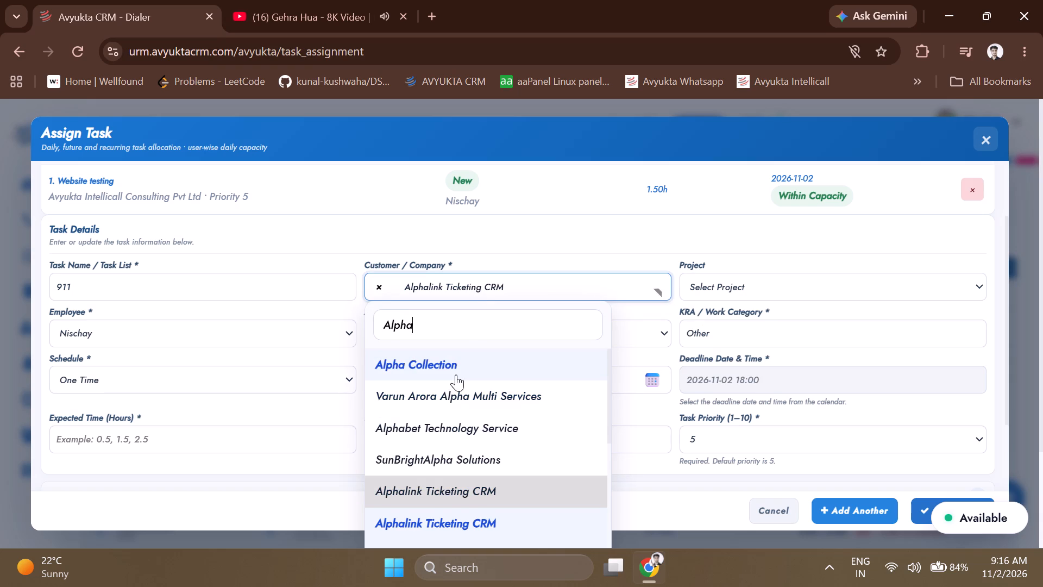
text(lnk)
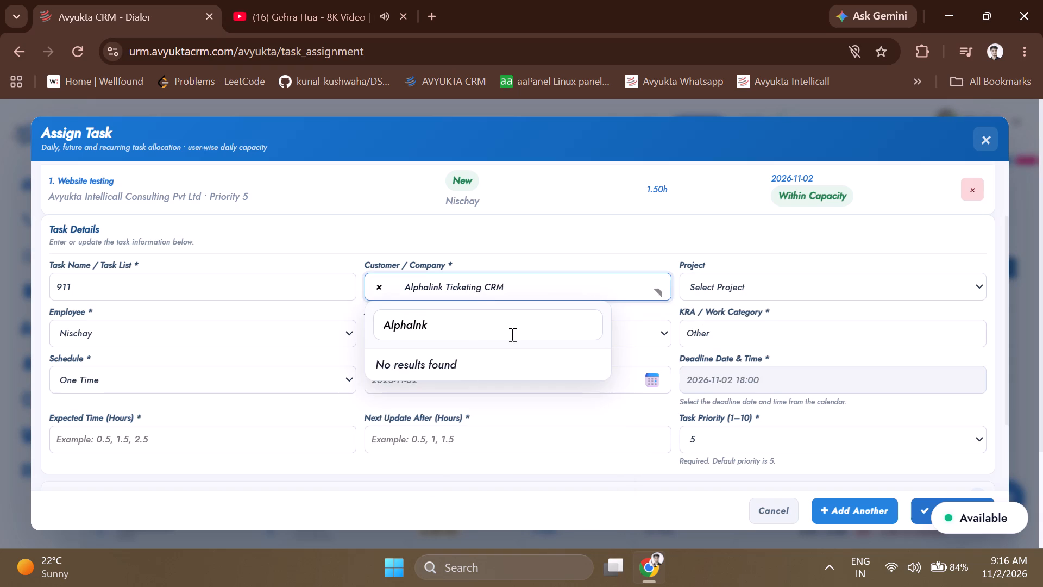
key(BackSpace)
key(BackSpace)
text(ink)
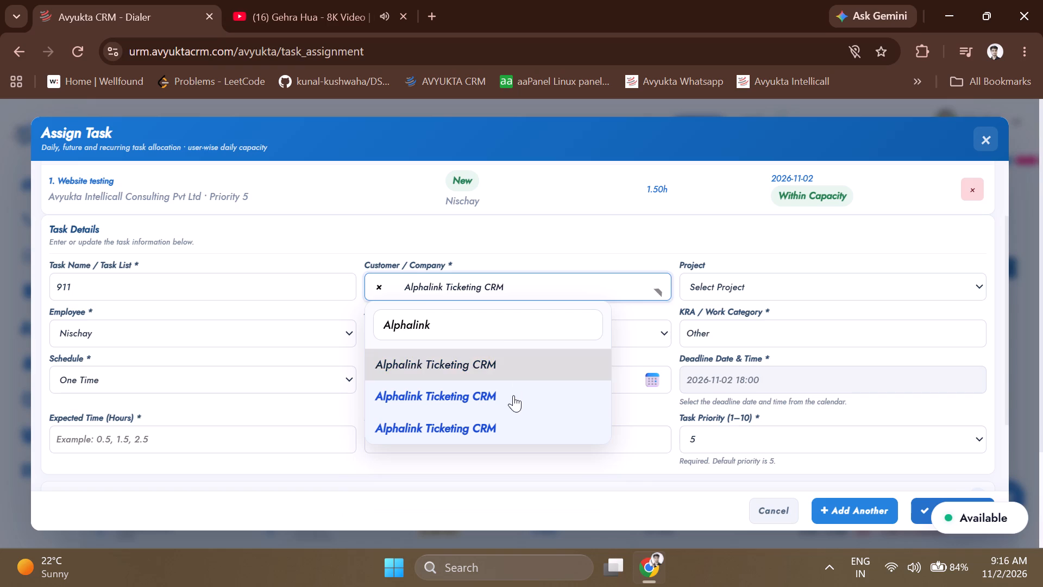
click(458, 355)
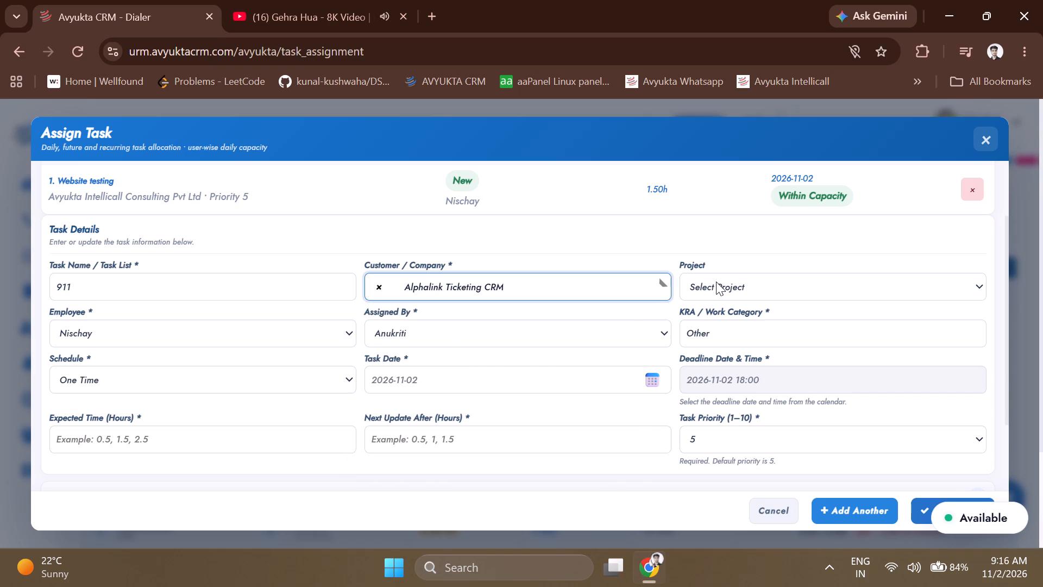
click(716, 282)
click(716, 282)
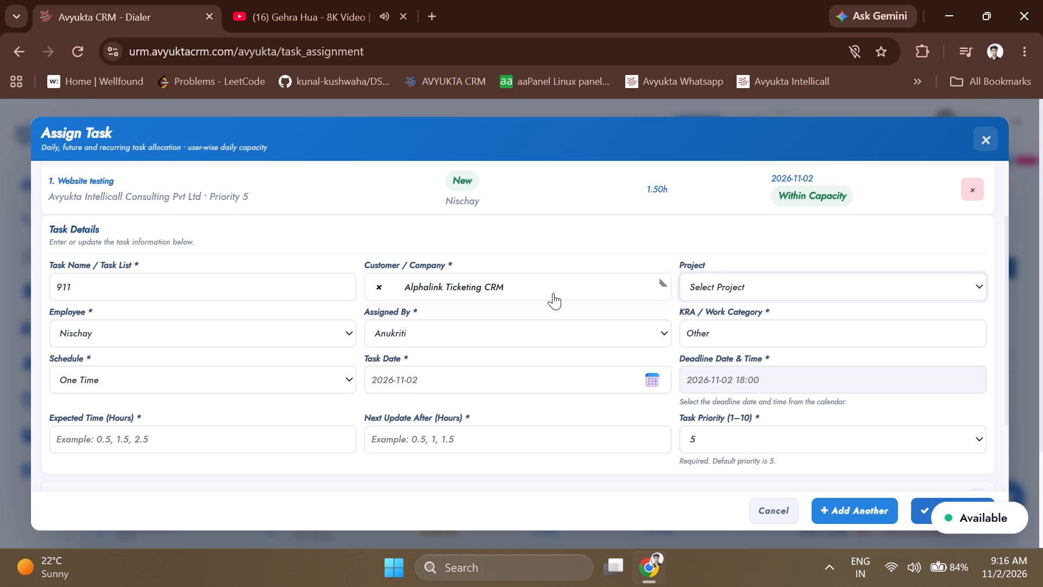
scroll(651, 405, down, 4)
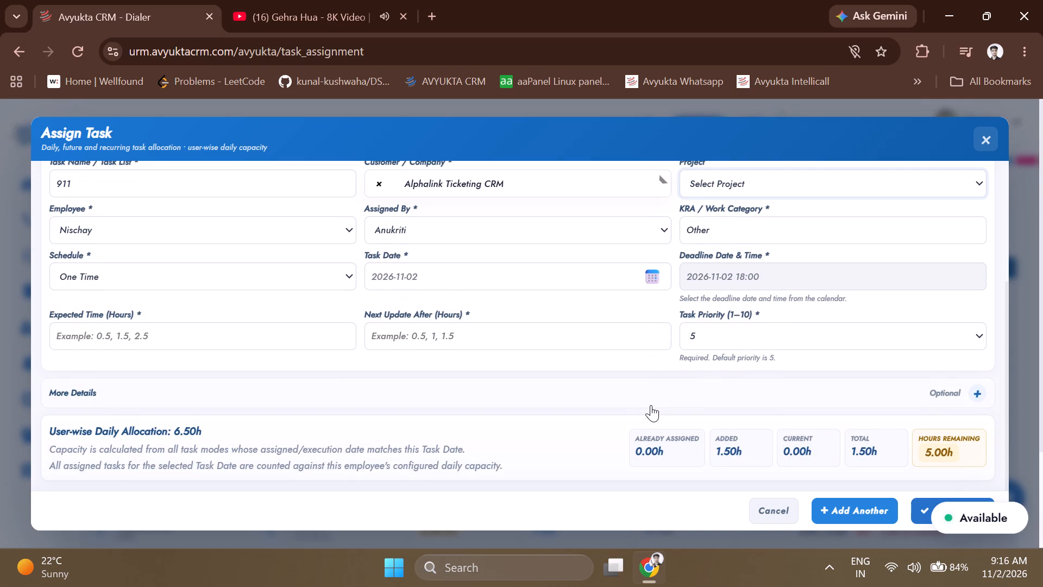
scroll(651, 405, up, 5)
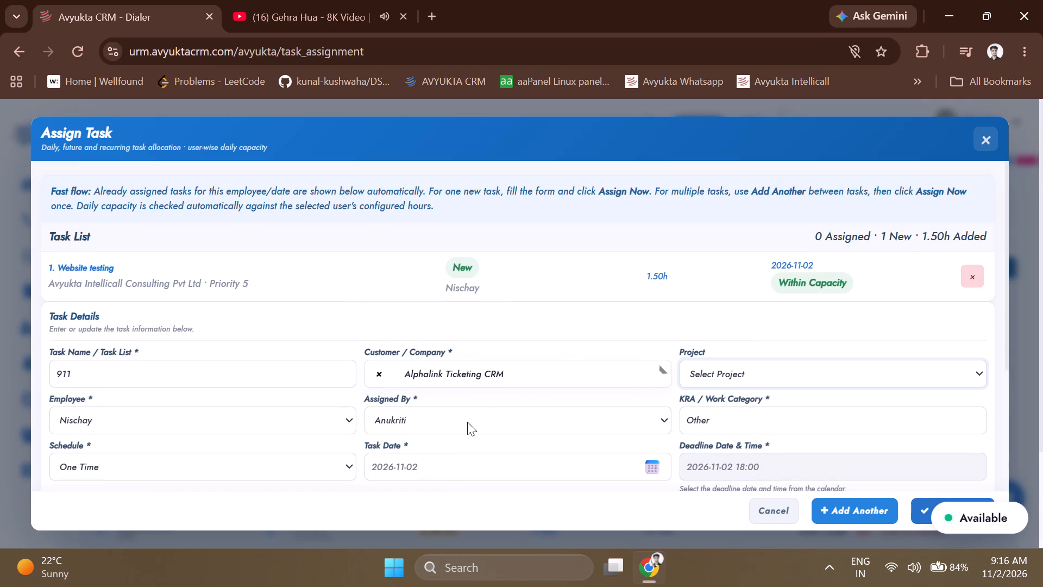
Search the 911 task's customer choices for Alphalink.
scroll(467, 422, down, 3)
click(521, 237)
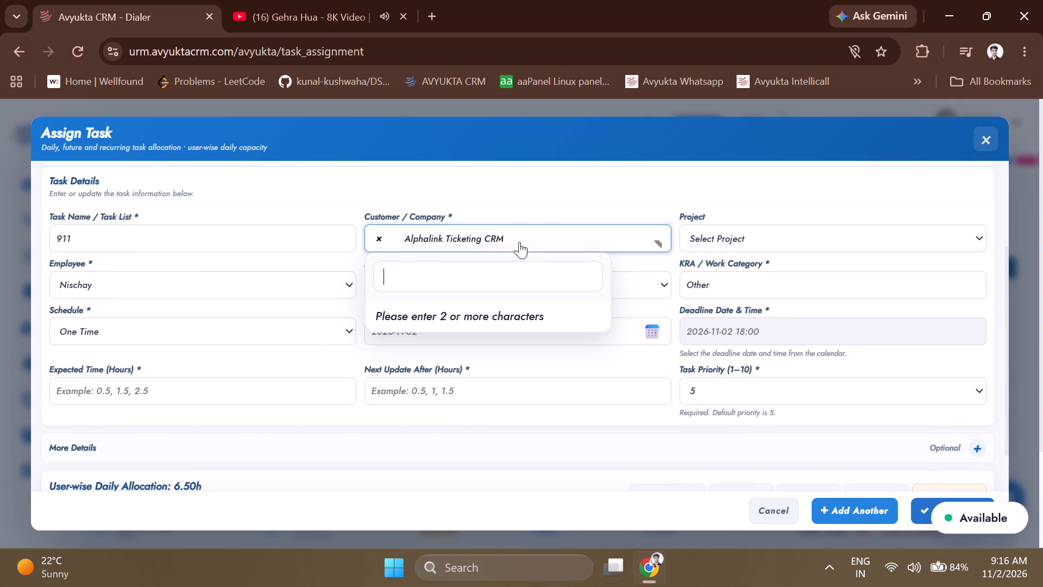
text(alphalink)
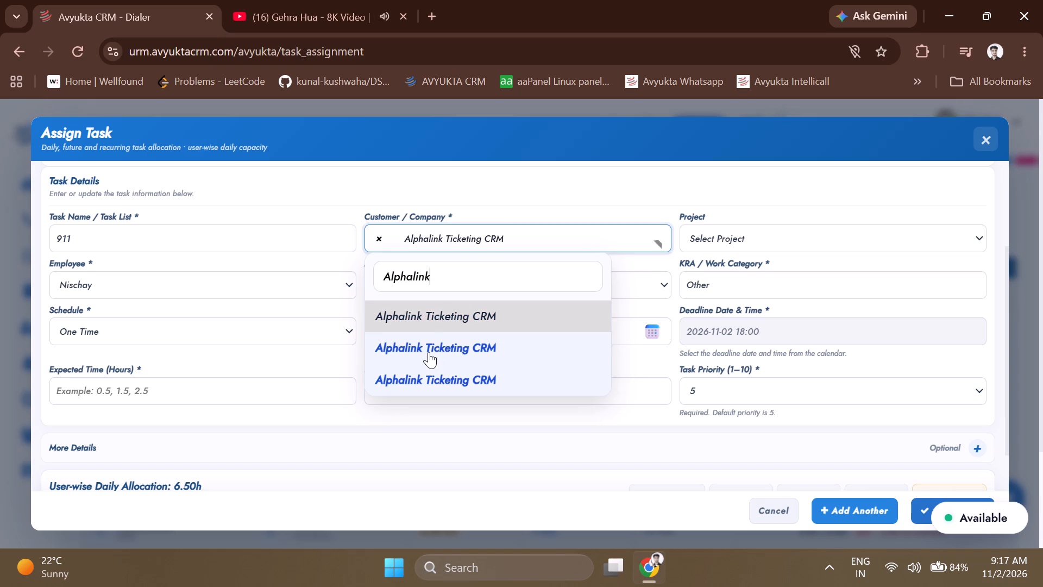
Switch to YouTube, replay the Gehra Hua video from the Watch later list, and return to Avyukta CRM.
click(259, 0)
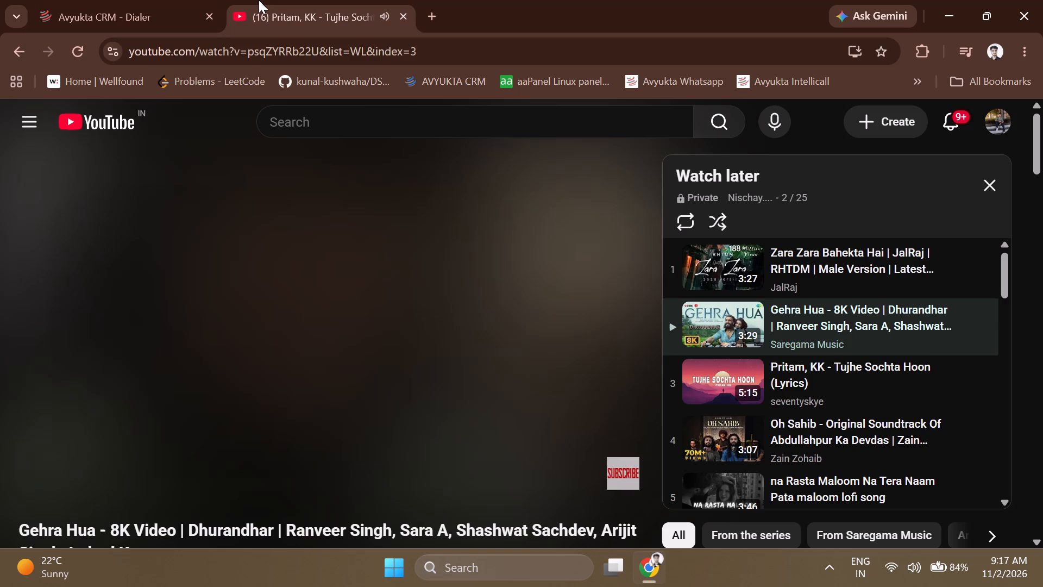
click(735, 314)
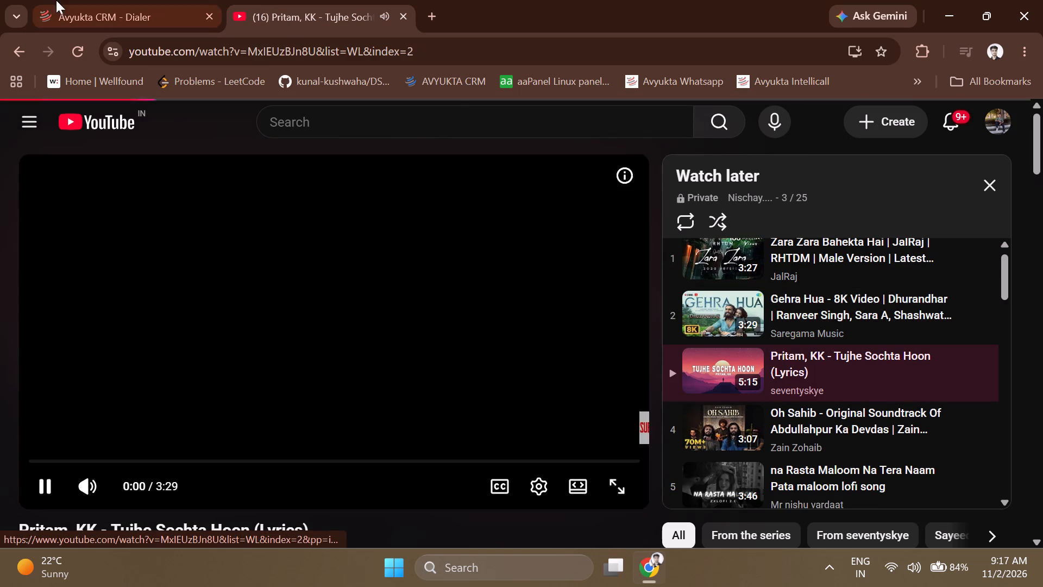
key(alt+Tab)
key(alt+Tab)
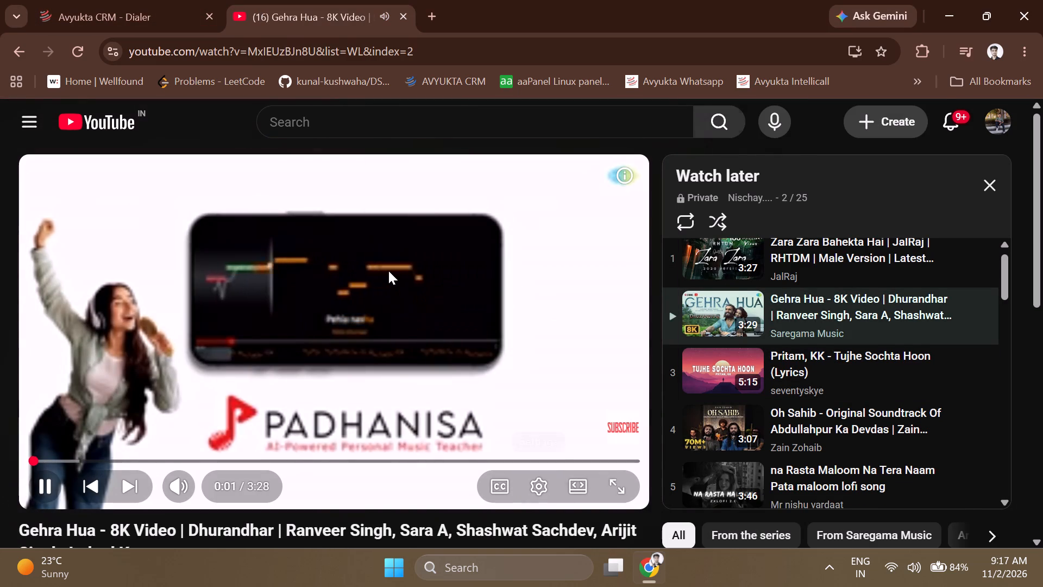
click(50, 2)
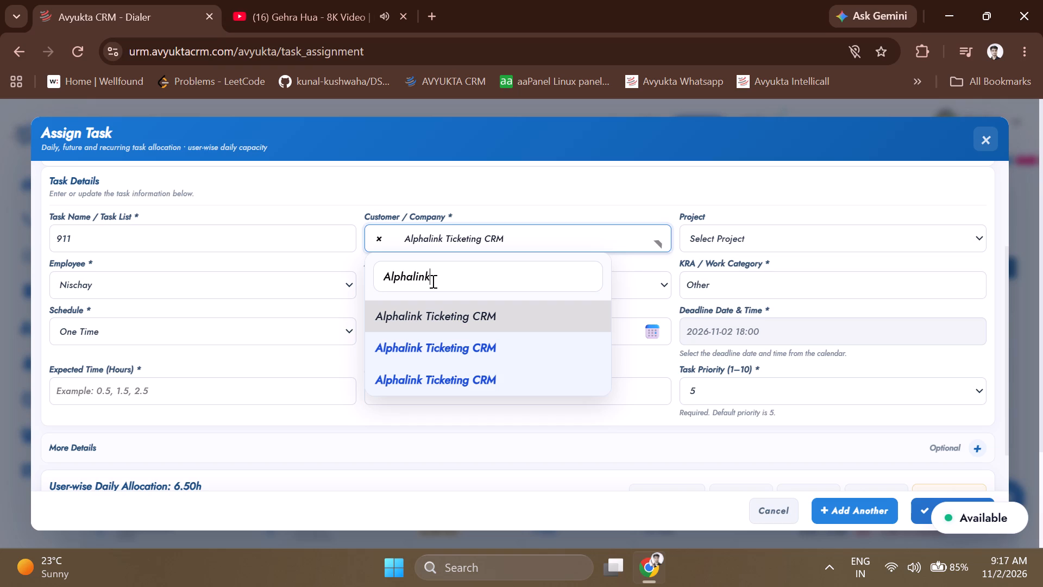
Set the 911 task's customer to the second Alphalink Ticketing CRM entry, project to the second Ticketing entry, and assigner to Anukriti.
click(462, 353)
click(718, 236)
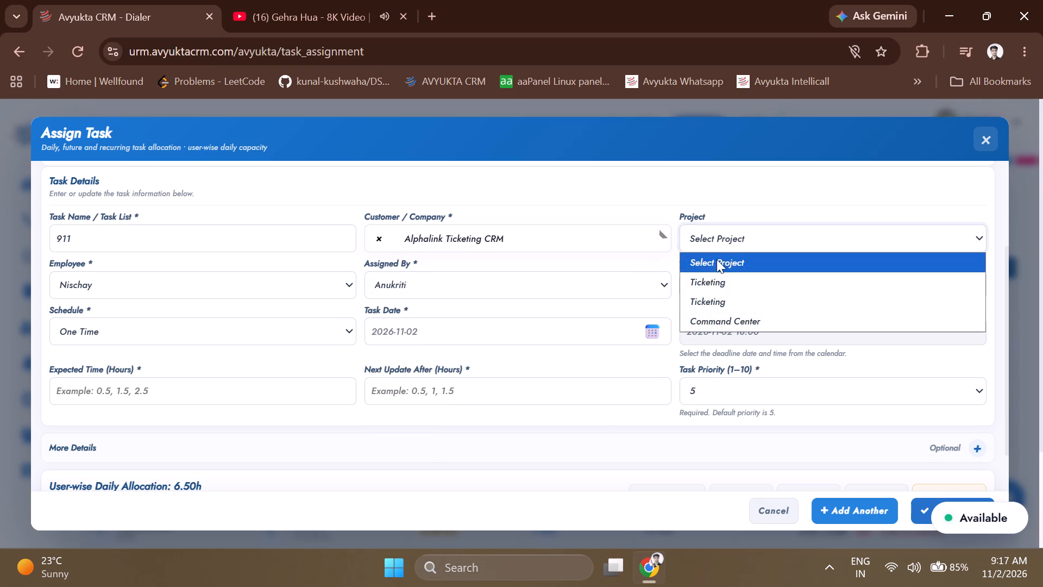
click(702, 301)
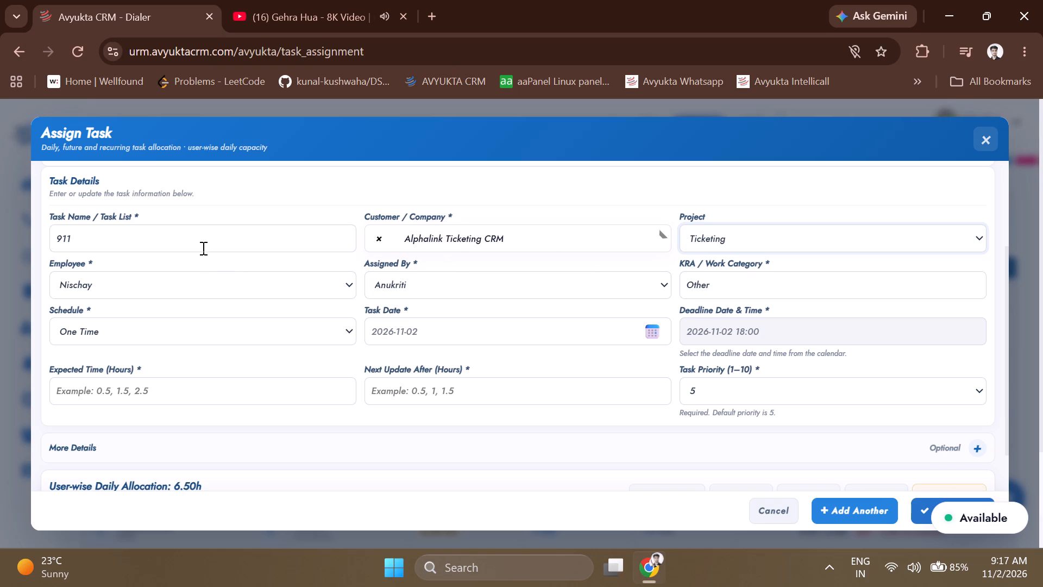
click(447, 287)
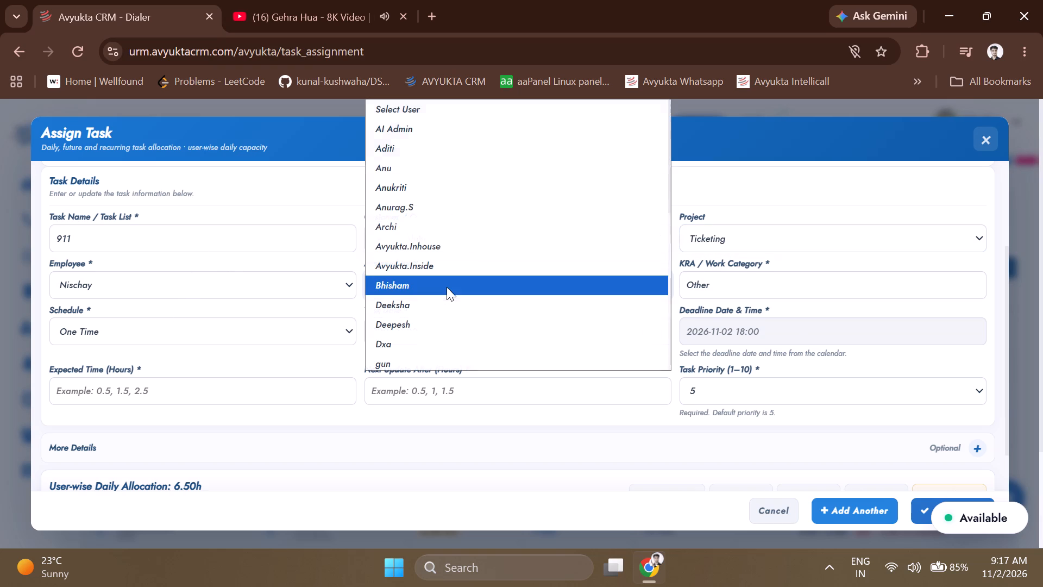
click(405, 188)
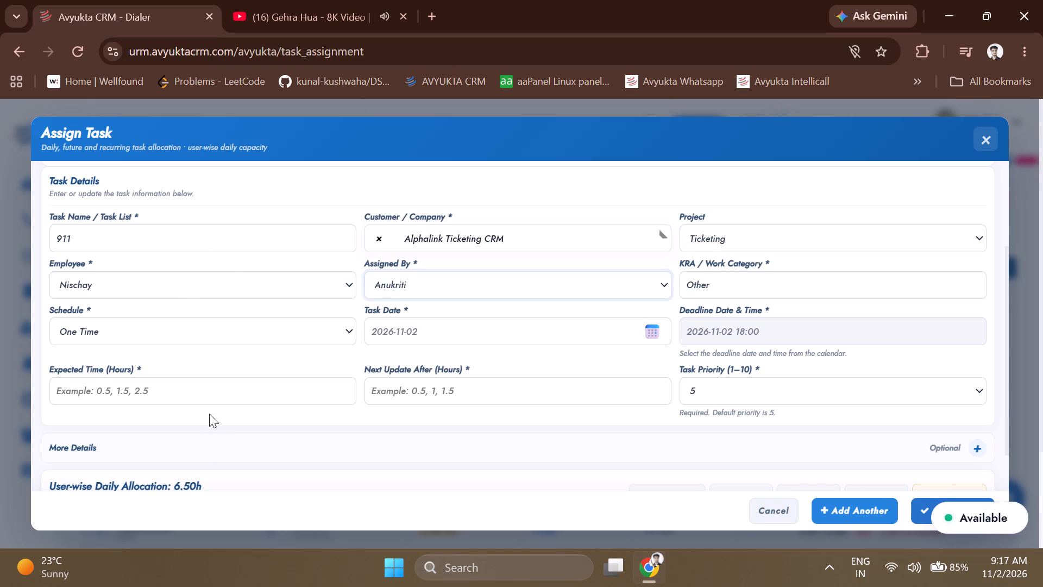
Set the 911 task's expected time to 5 hours and its priority to 9.
click(215, 394)
key(5)
scroll(672, 464, down, 1)
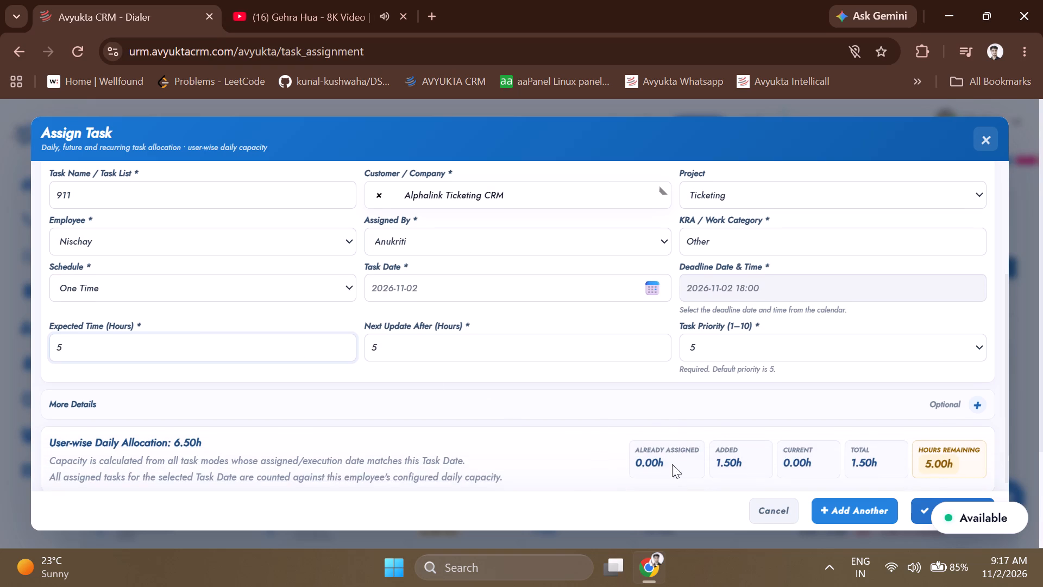
click(752, 352)
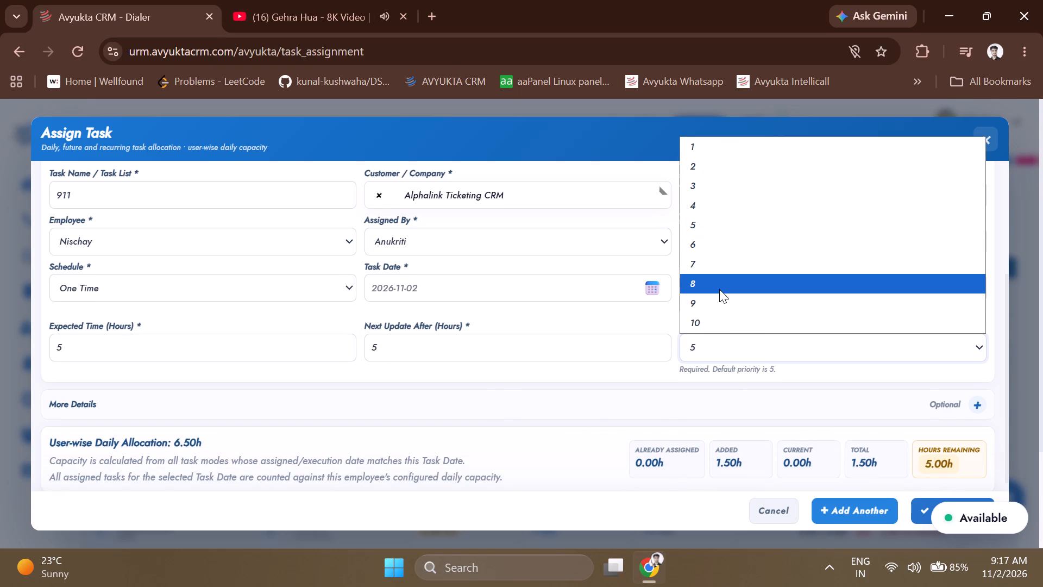
click(714, 299)
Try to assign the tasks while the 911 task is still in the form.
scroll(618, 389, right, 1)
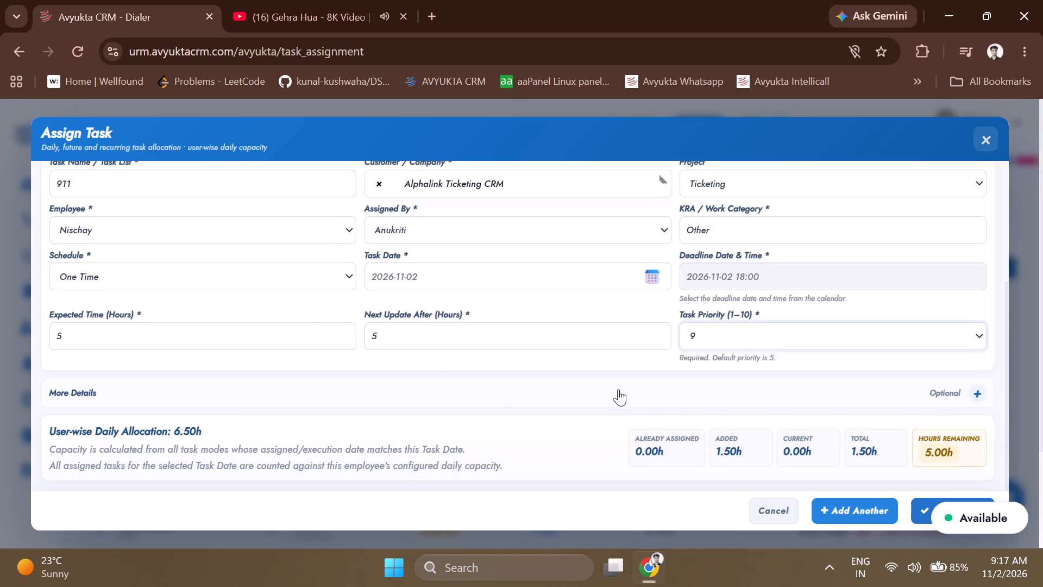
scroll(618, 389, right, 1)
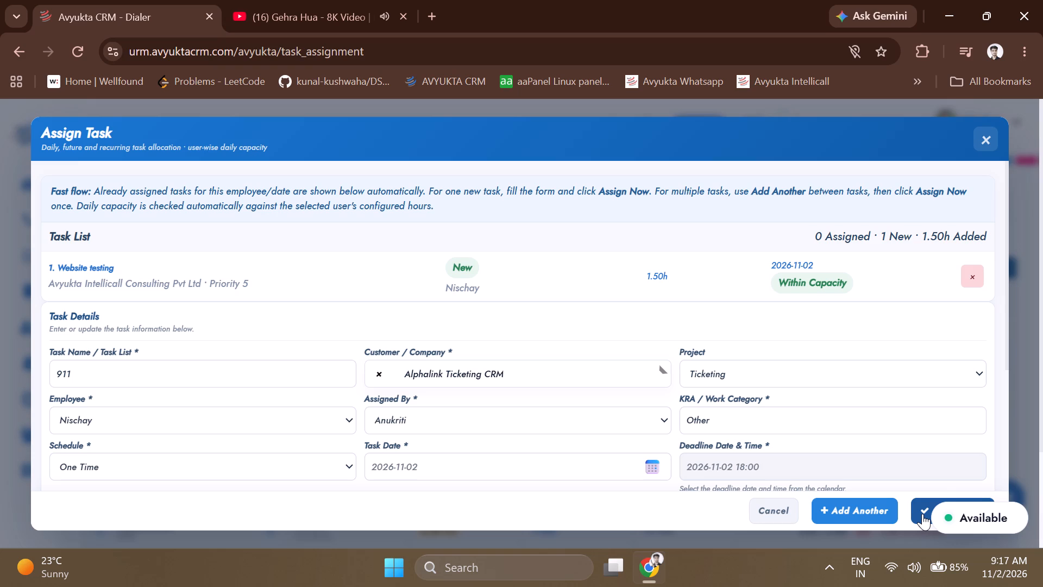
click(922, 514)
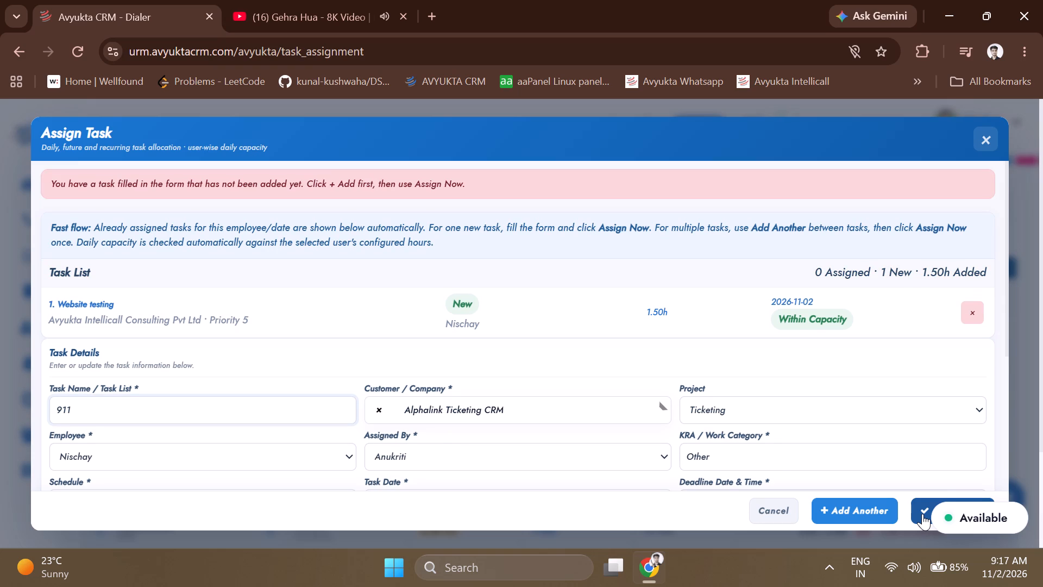
Add the 911 task to the task list and submit both of Nischay's tasks for assignment.
scroll(787, 358, down, 1)
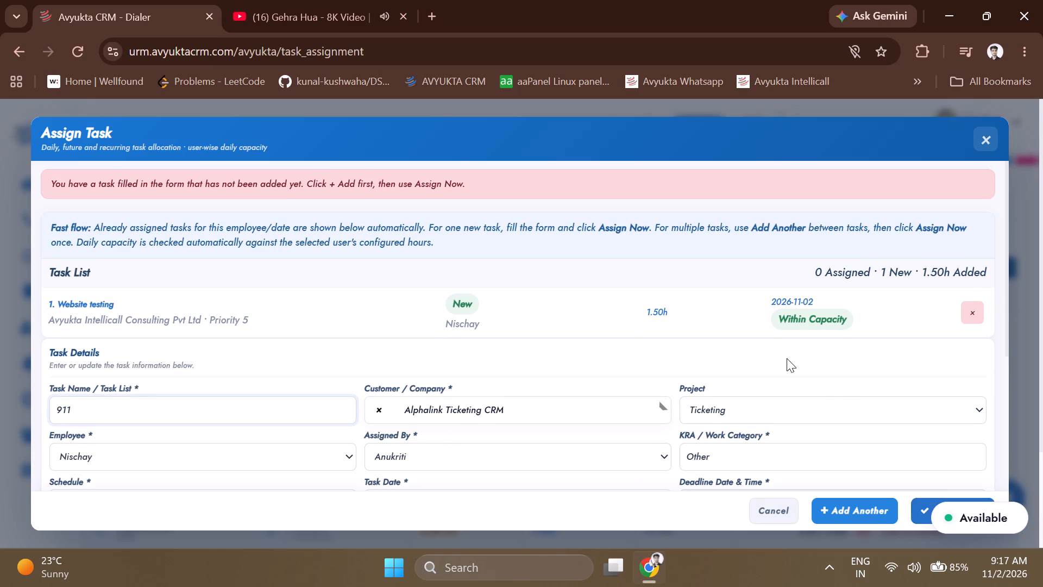
scroll(787, 358, down, 1)
click(842, 503)
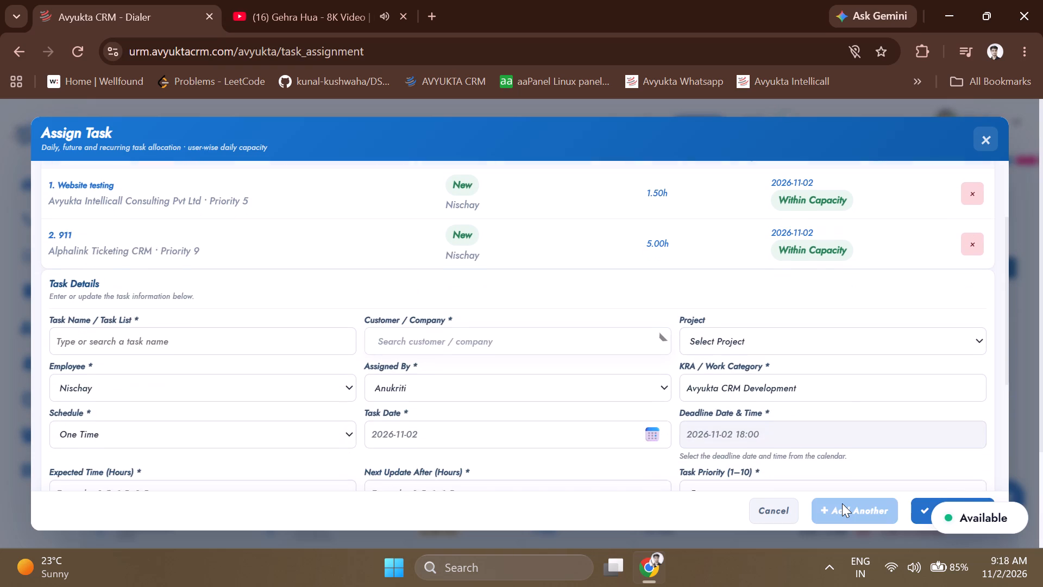
click(918, 510)
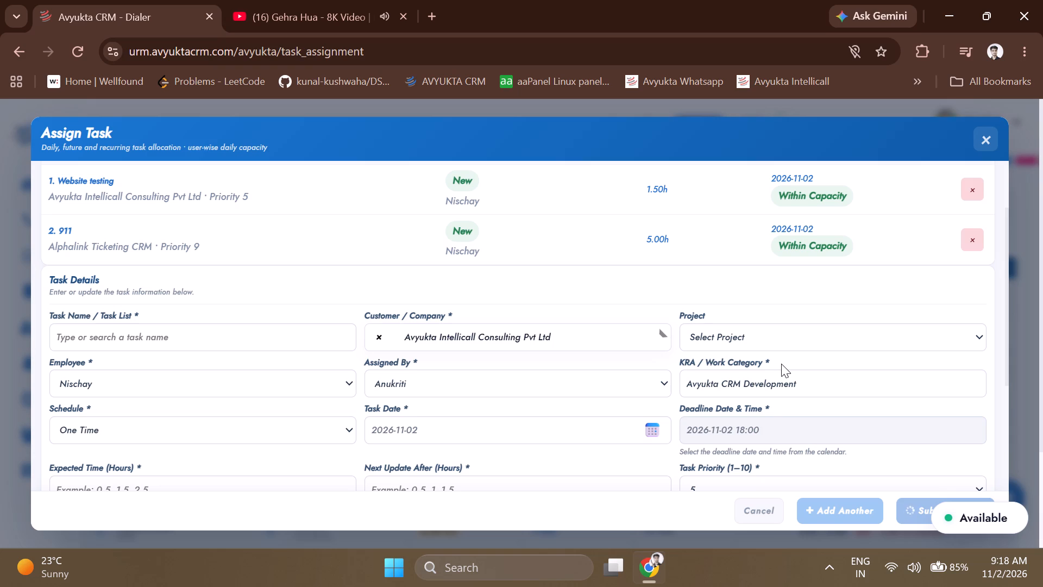
scroll(626, 303, down, 2)
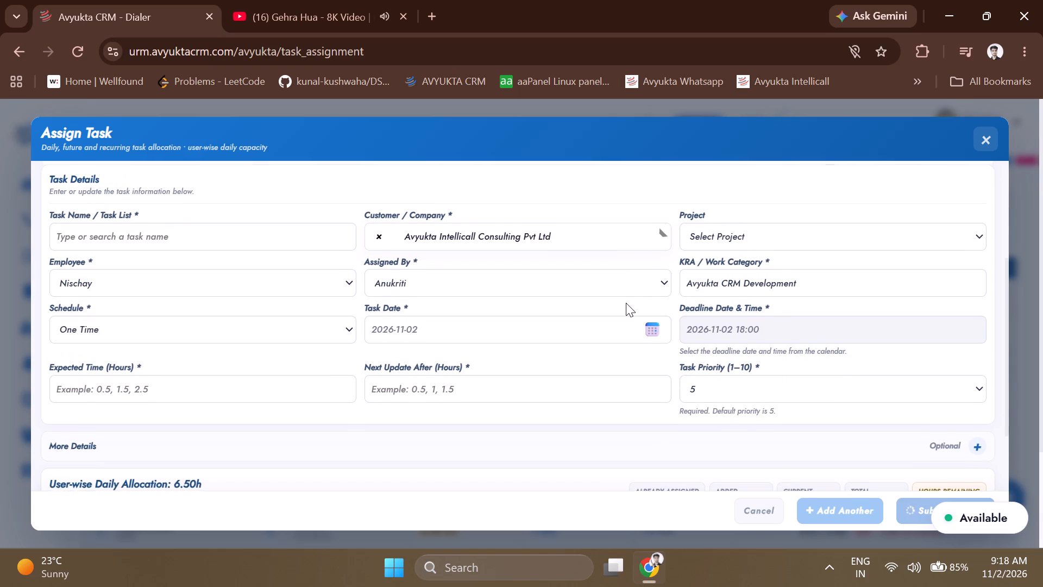
scroll(626, 303, down, 3)
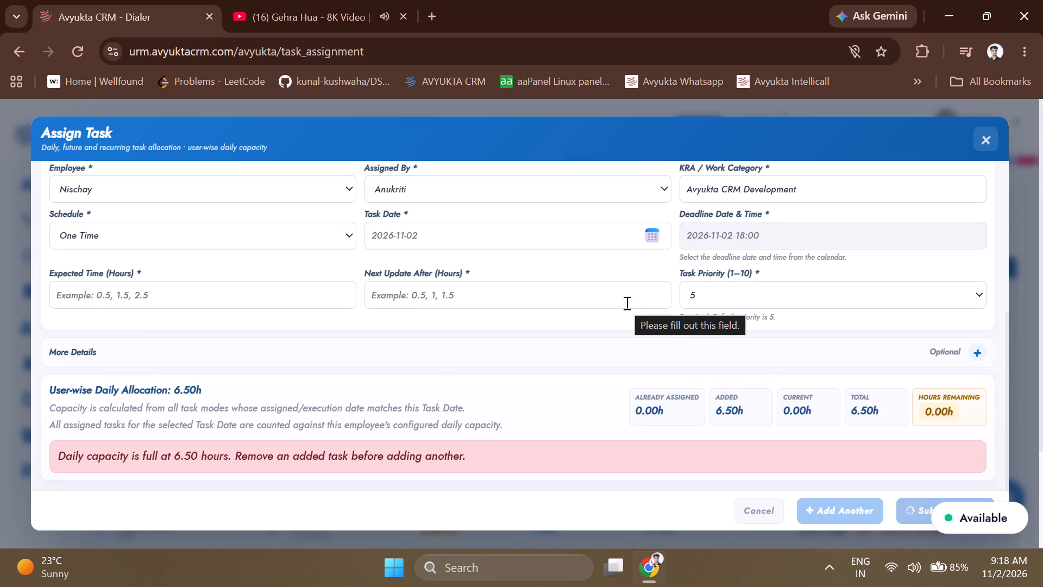
scroll(626, 303, up, 4)
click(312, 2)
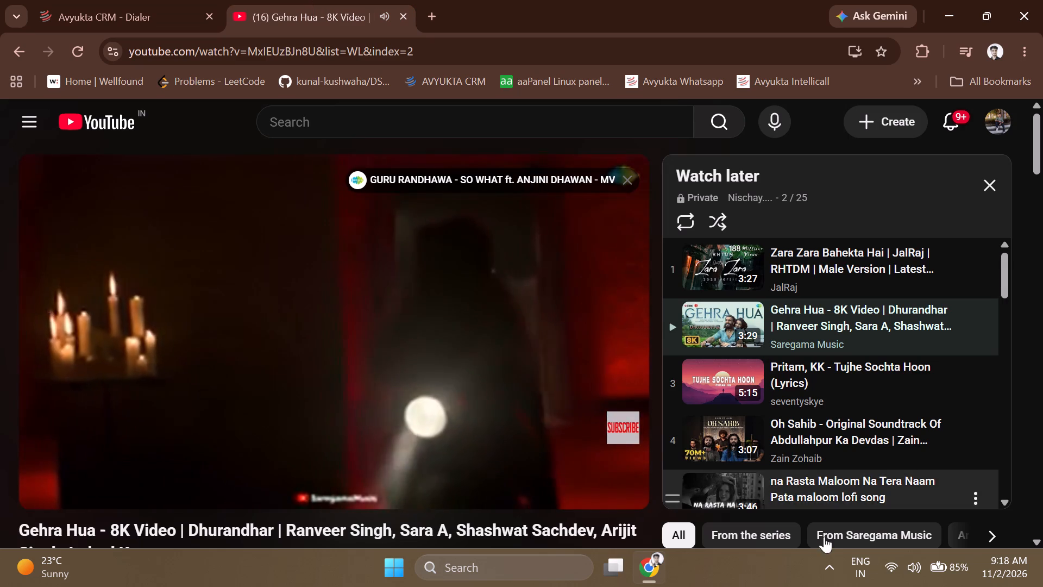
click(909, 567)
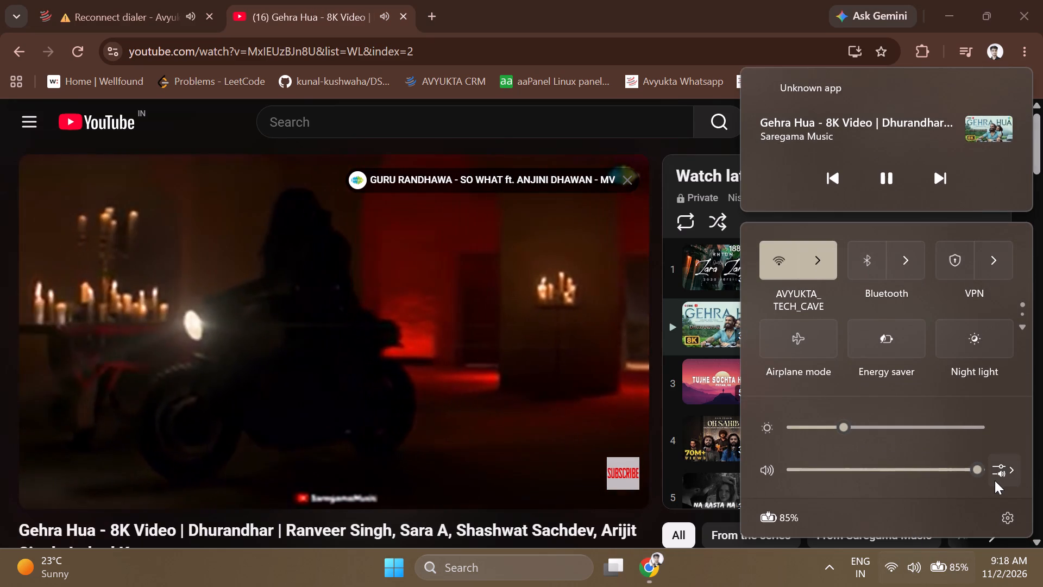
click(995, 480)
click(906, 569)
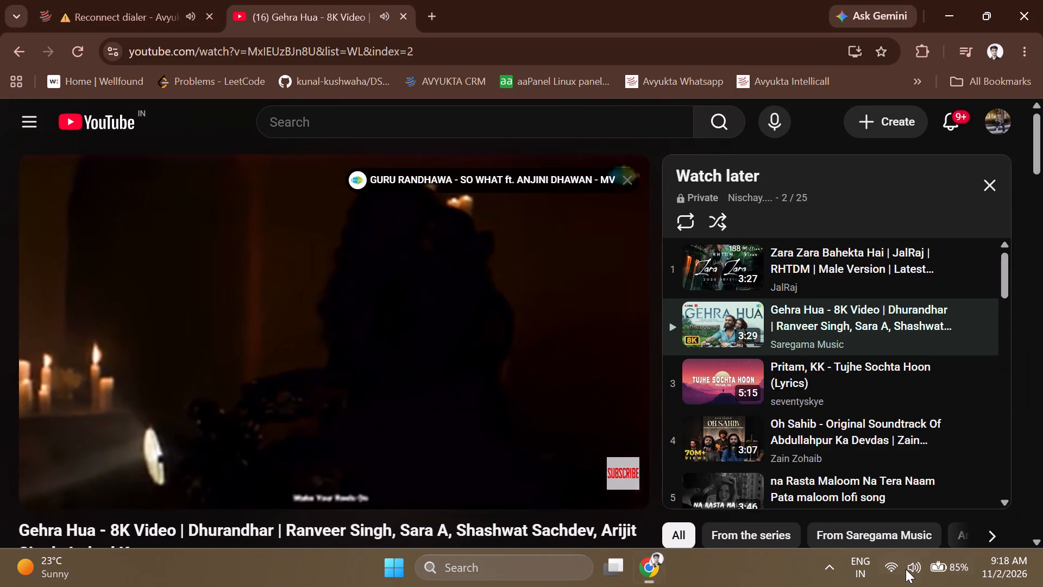
Return to Avyukta CRM and hide the dialer reconnection prompt.
click(97, 0)
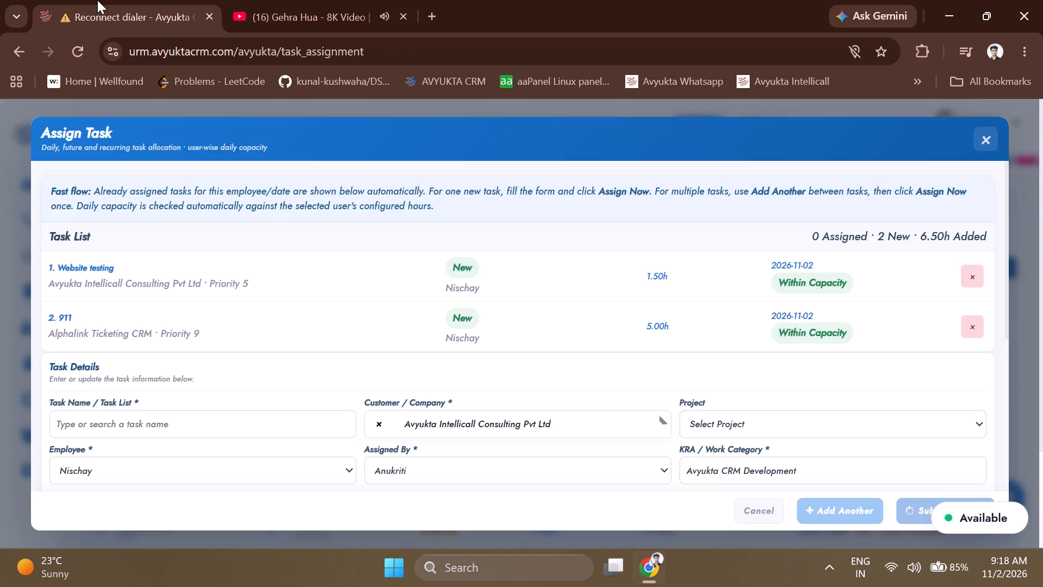
click(451, 298)
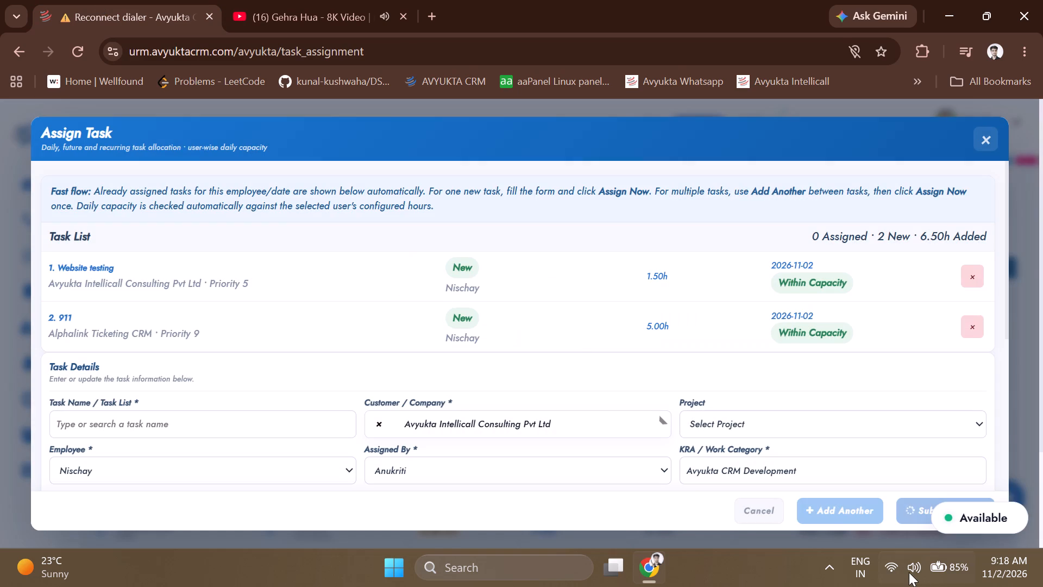
Examine the volume mixer in the system's sound output settings.
click(909, 572)
click(1001, 473)
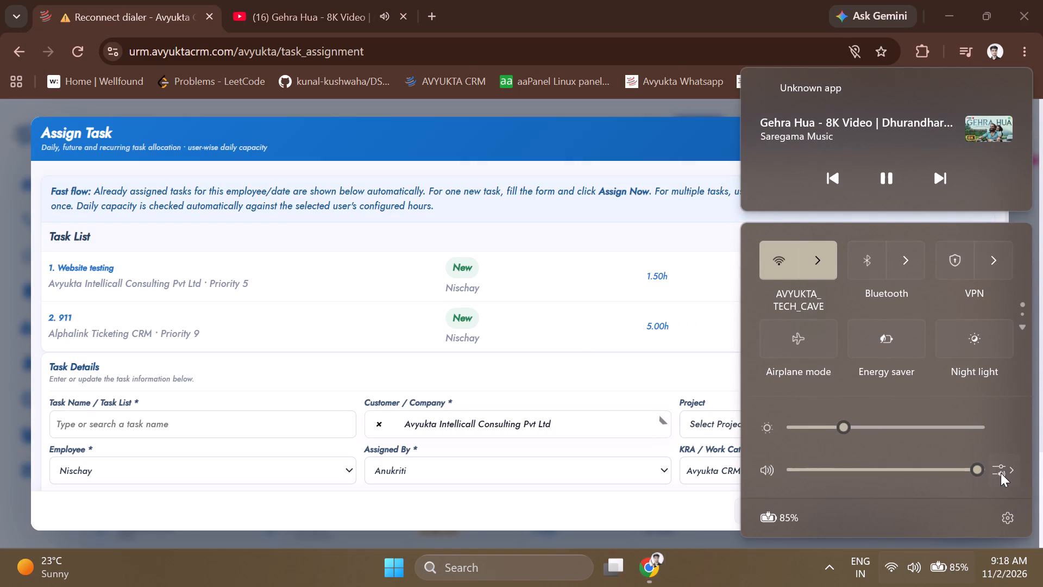
scroll(918, 386, down, 5)
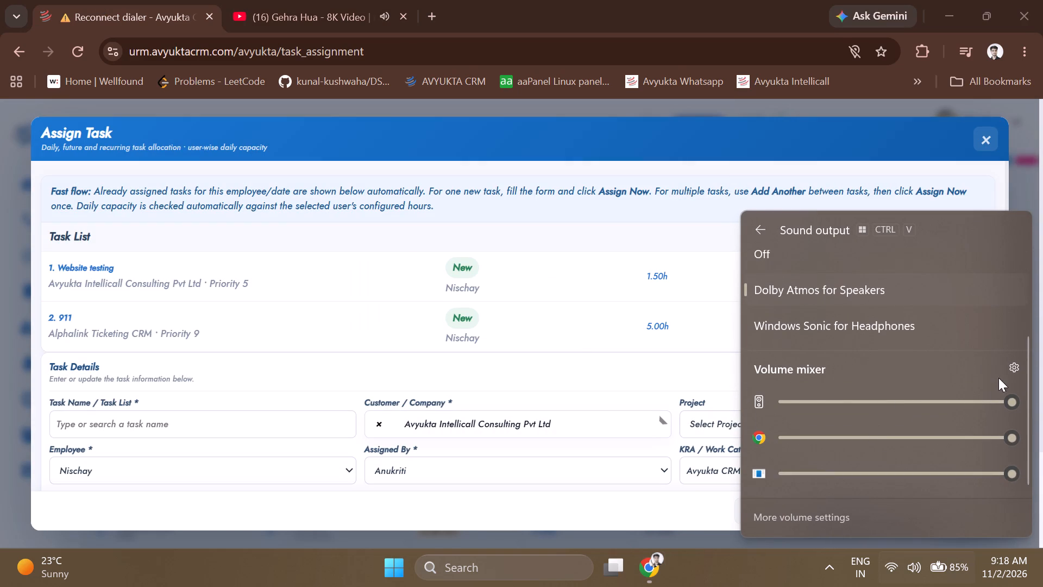
click(948, 579)
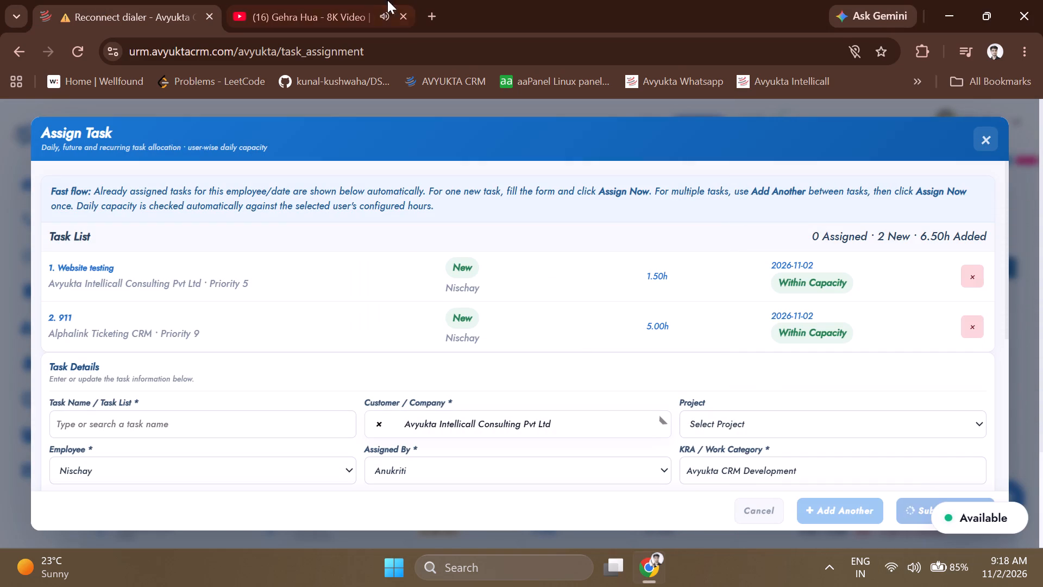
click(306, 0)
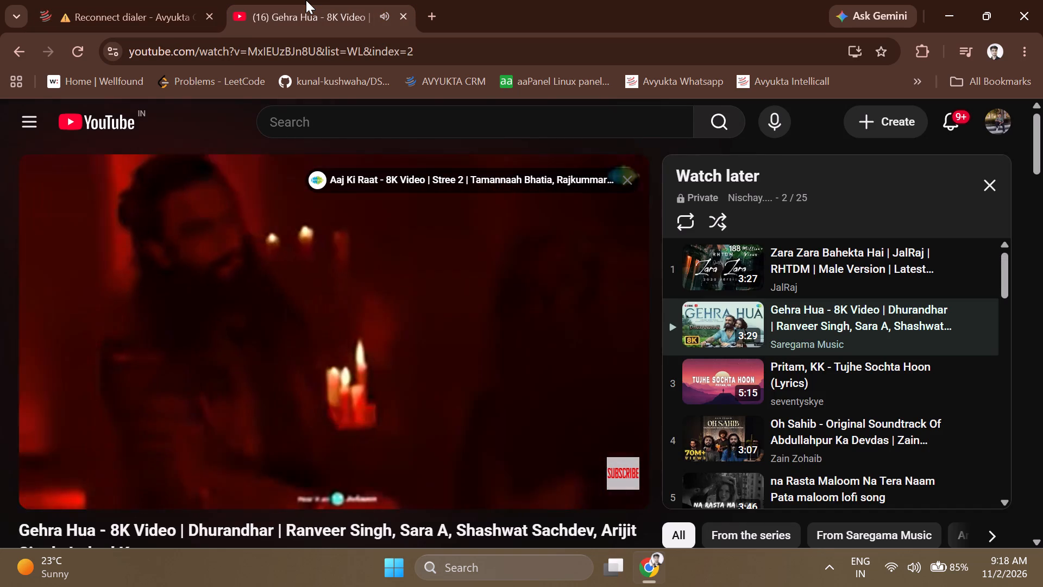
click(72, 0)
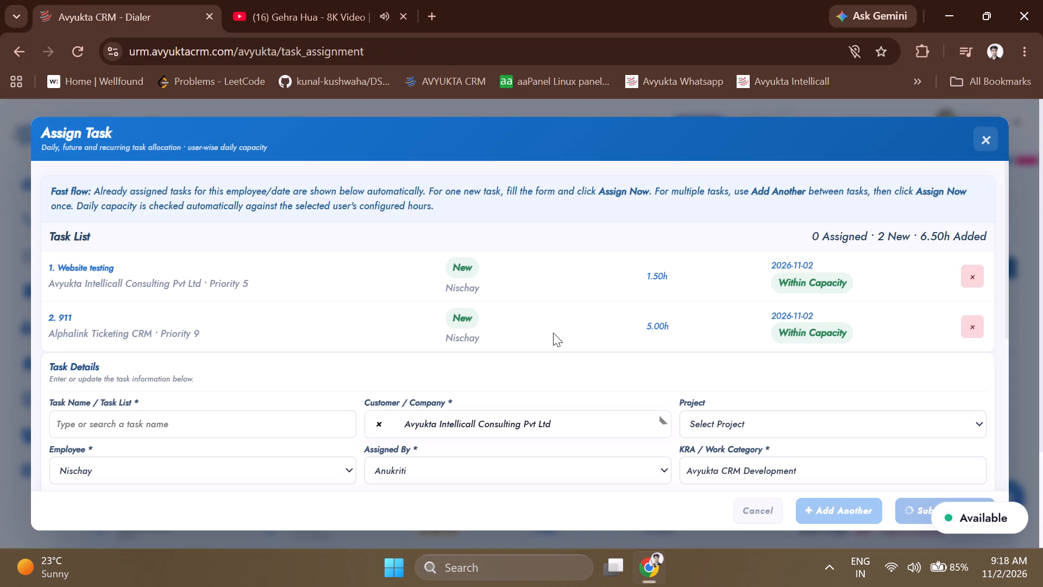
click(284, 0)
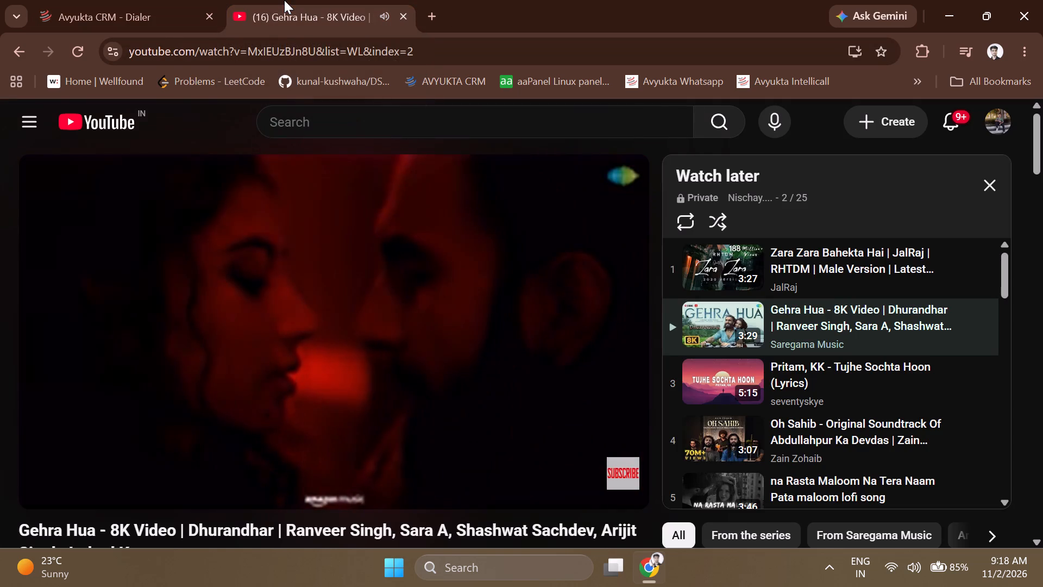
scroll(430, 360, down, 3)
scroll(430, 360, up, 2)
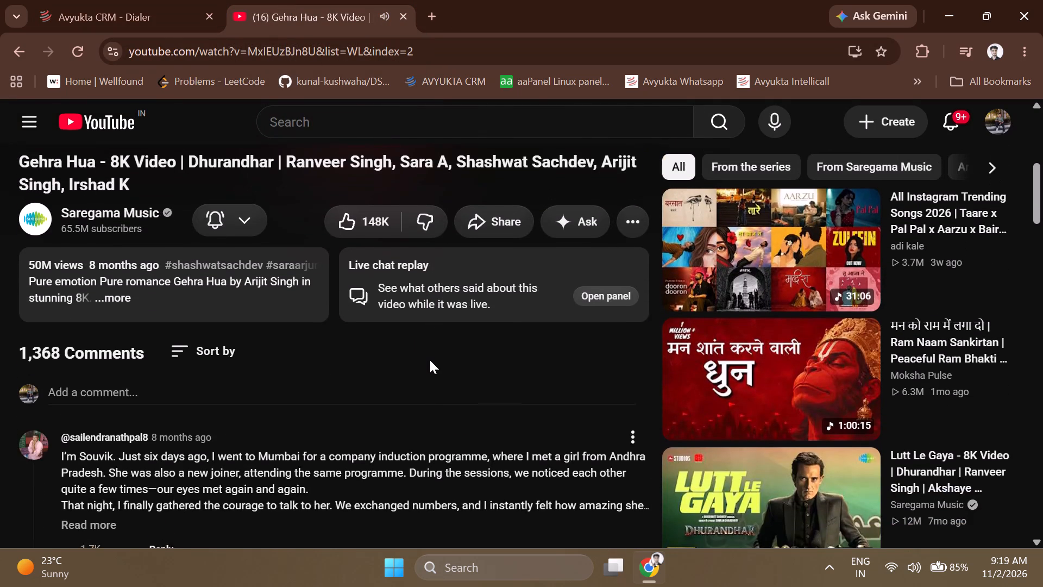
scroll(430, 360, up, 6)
Switch back to Avyukta CRM and hide the dialer reconnection prompt again.
click(97, 0)
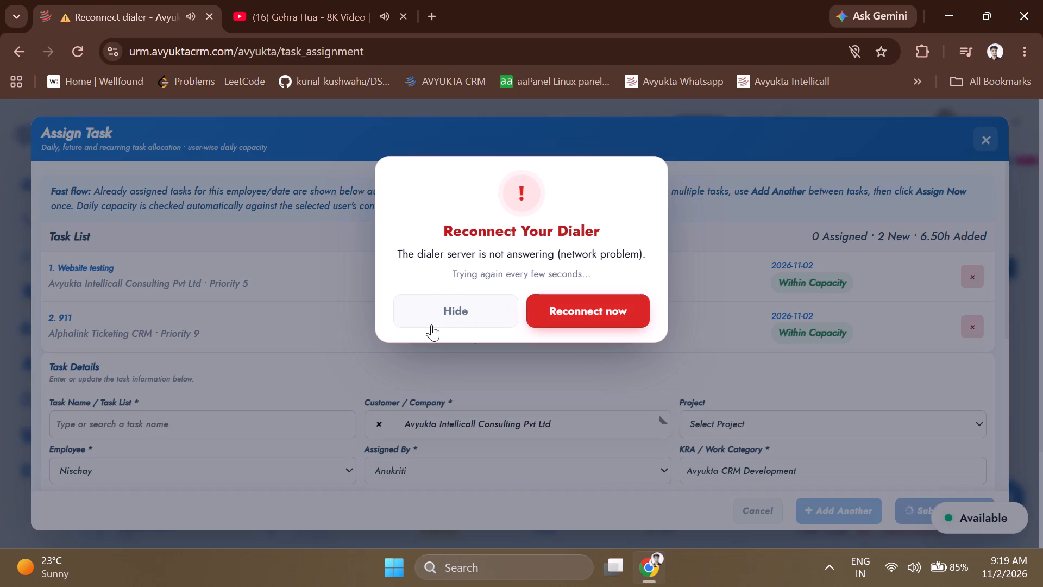
click(445, 298)
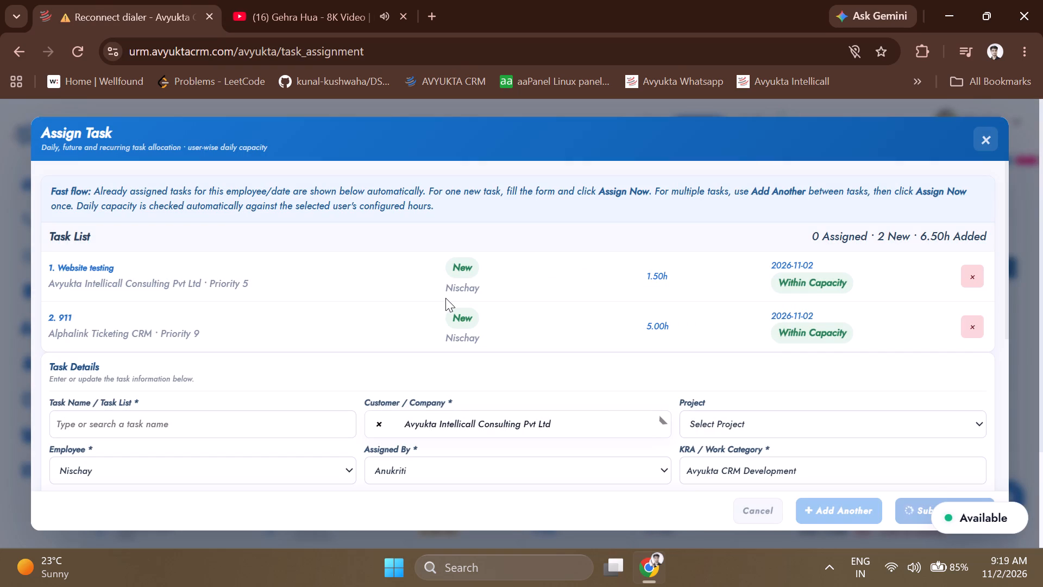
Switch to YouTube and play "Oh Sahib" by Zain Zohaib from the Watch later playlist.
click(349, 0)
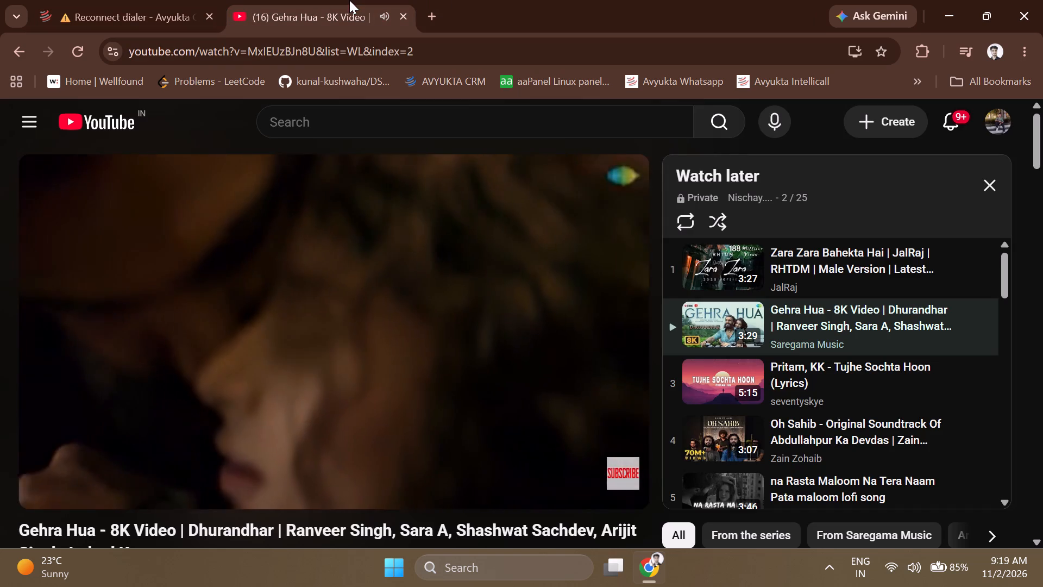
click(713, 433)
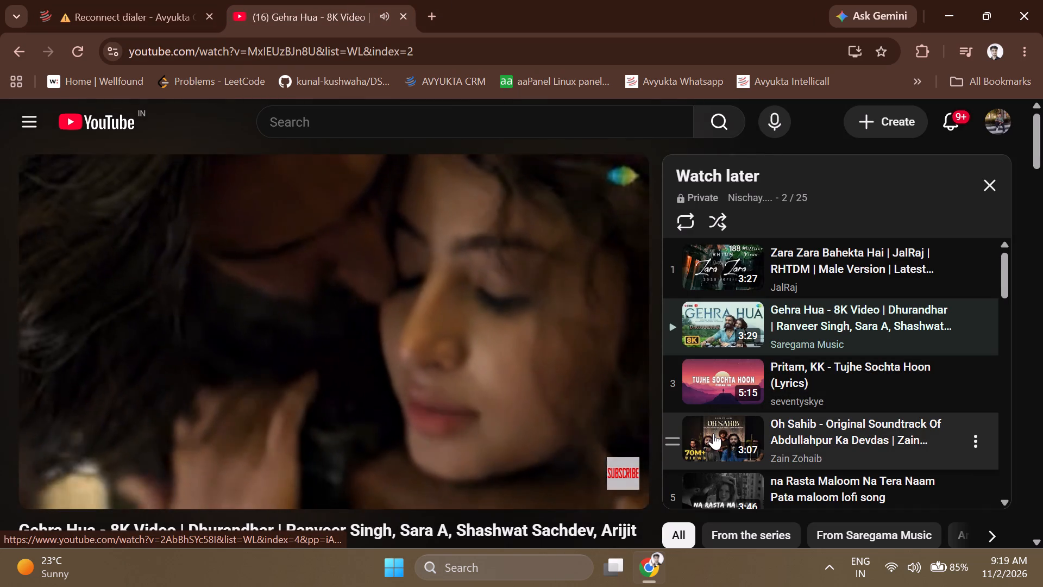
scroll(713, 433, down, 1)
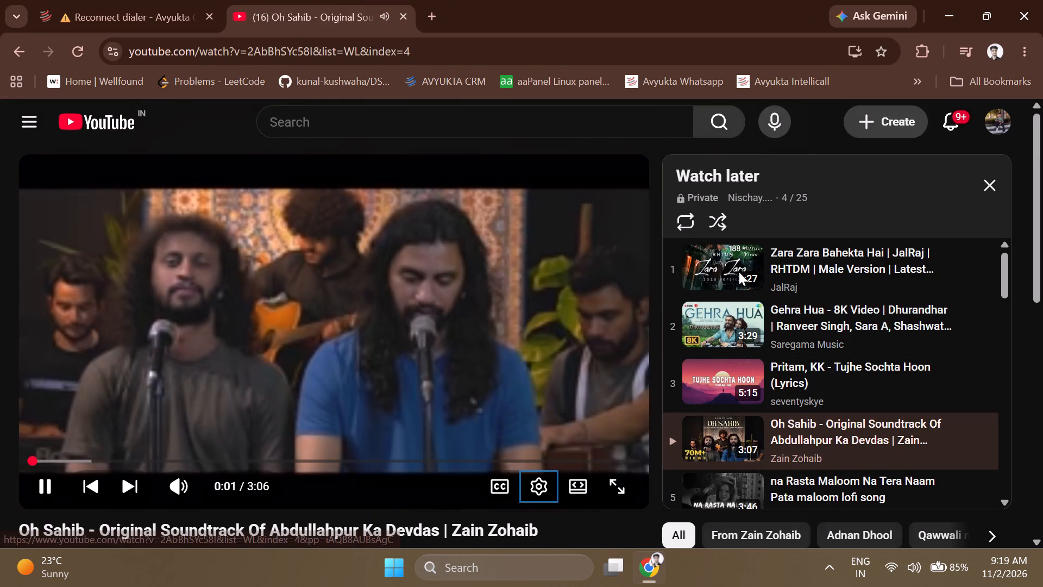
Search YouTube for "pardes katenda" and play Adnan Dhool's official visualizer of the song.
click(486, 124)
text(pardes)
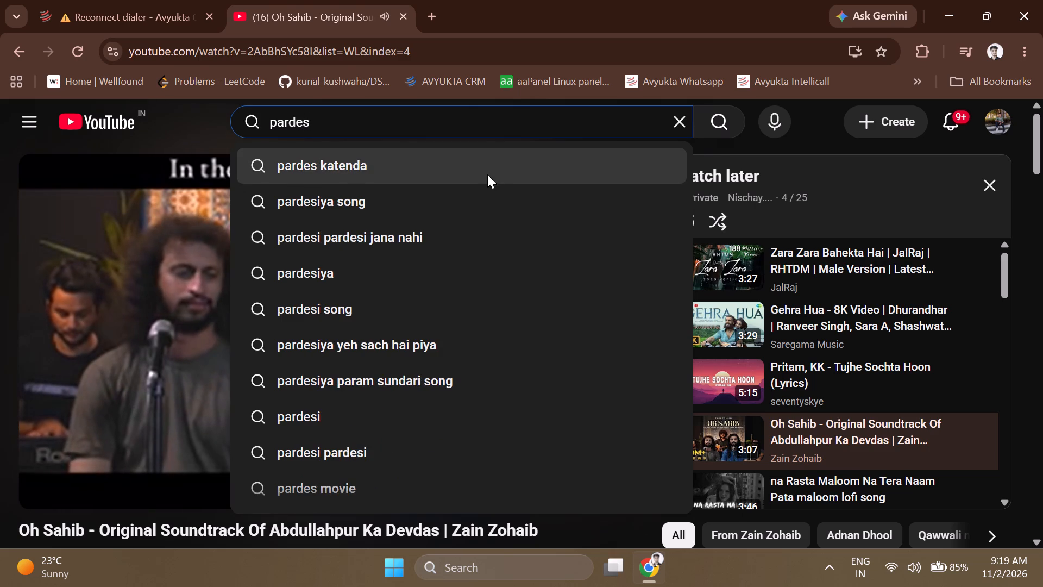
click(487, 174)
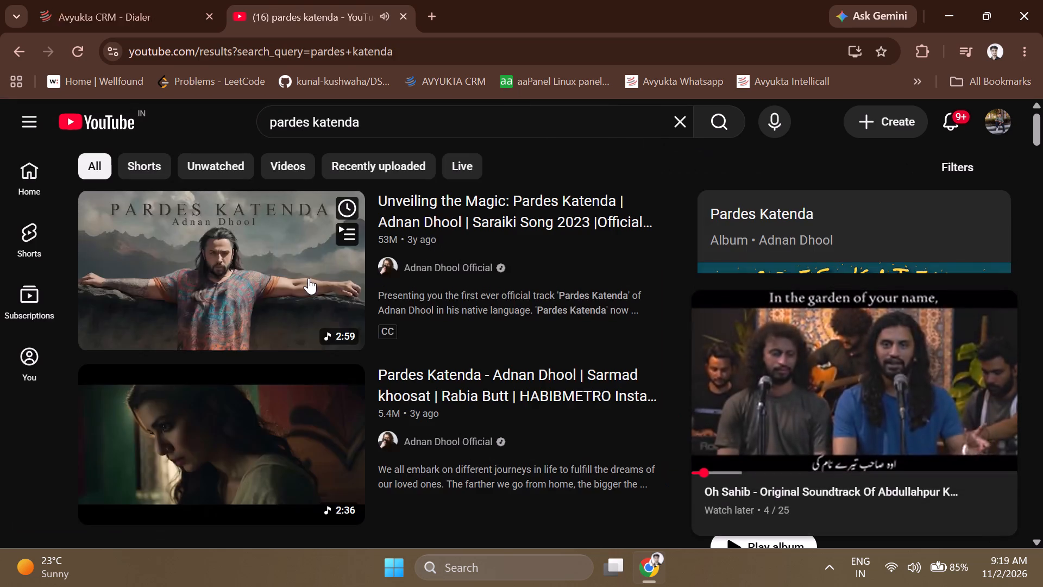
click(309, 278)
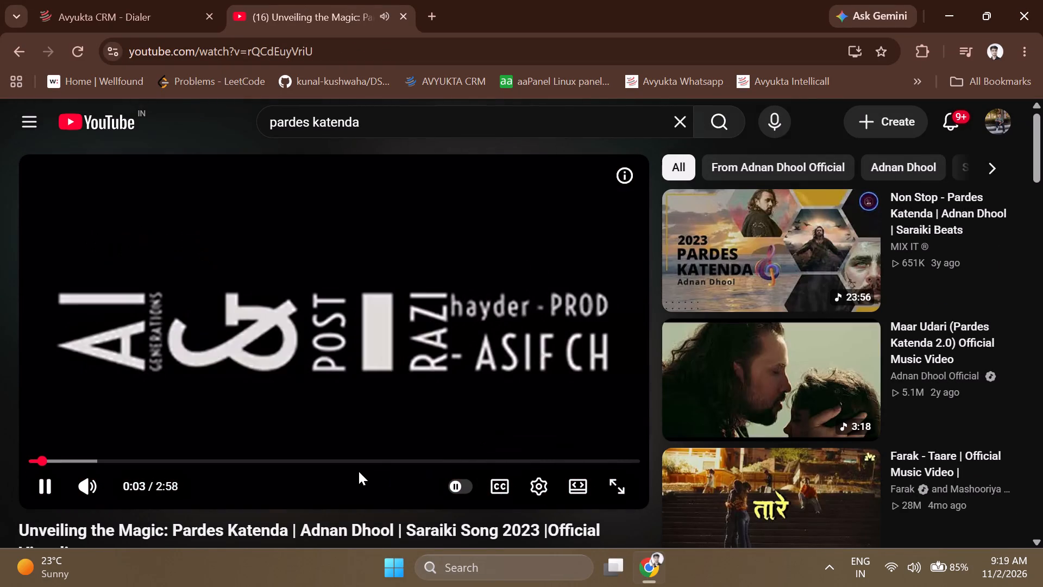
Save the Pardes Katenda video to the Watch later playlist.
scroll(483, 390, down, 2)
click(639, 394)
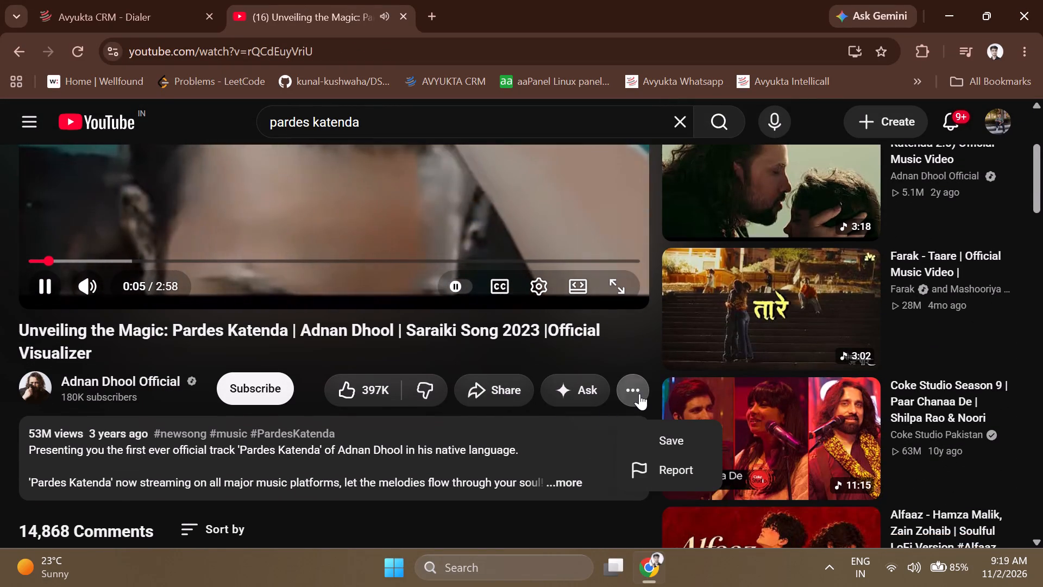
click(664, 435)
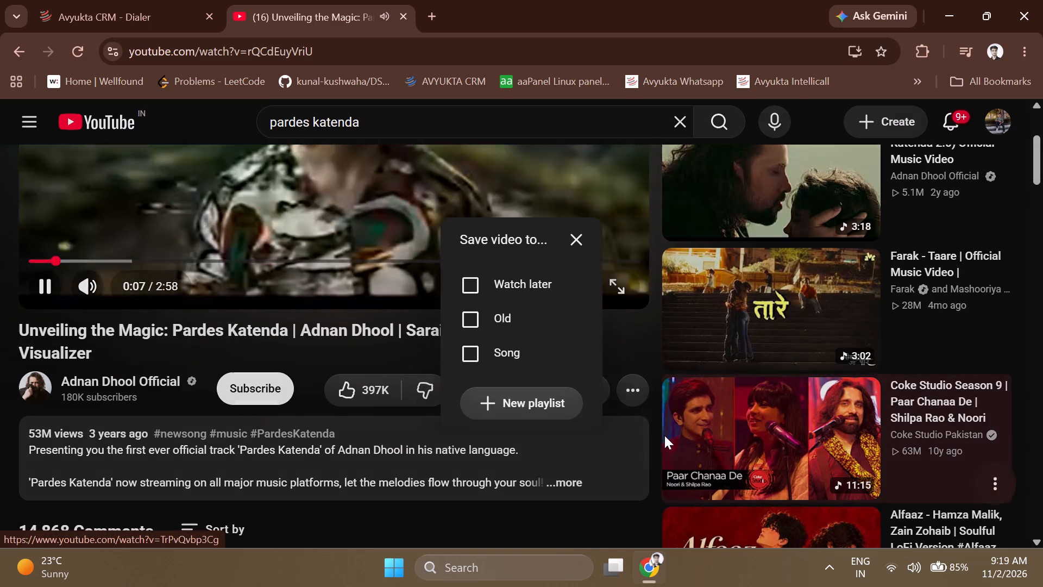
click(476, 288)
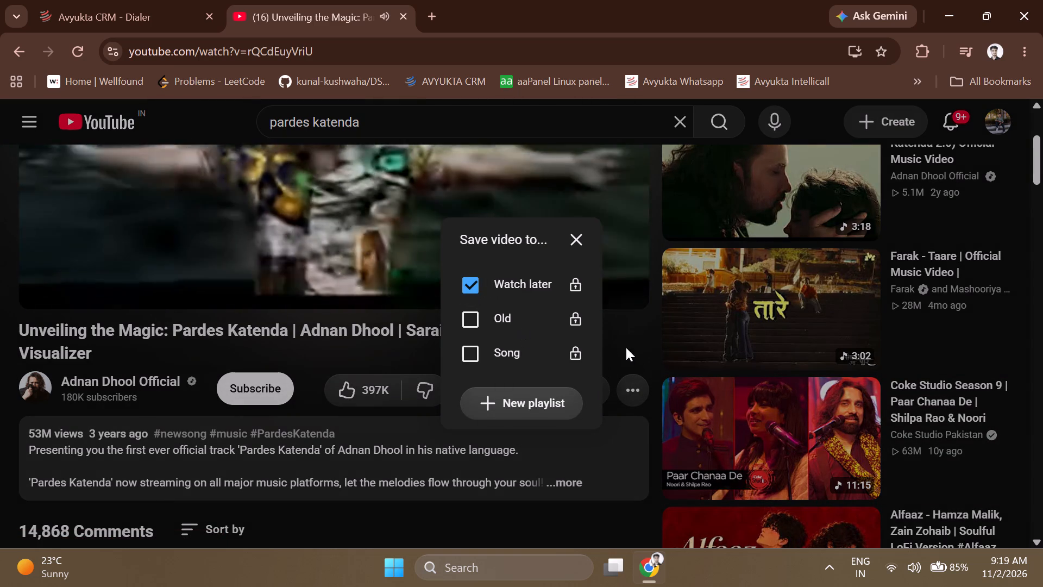
click(633, 327)
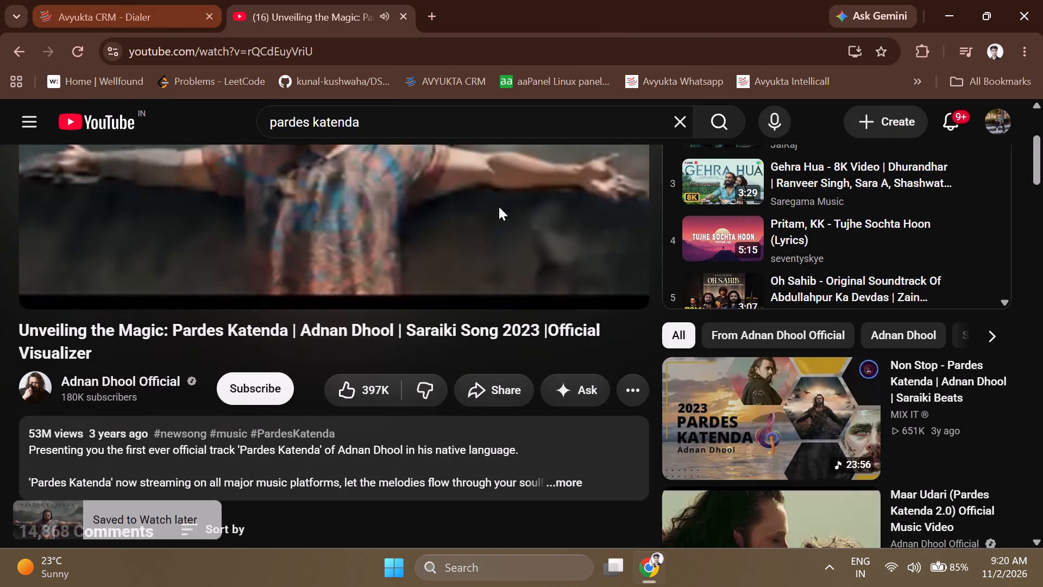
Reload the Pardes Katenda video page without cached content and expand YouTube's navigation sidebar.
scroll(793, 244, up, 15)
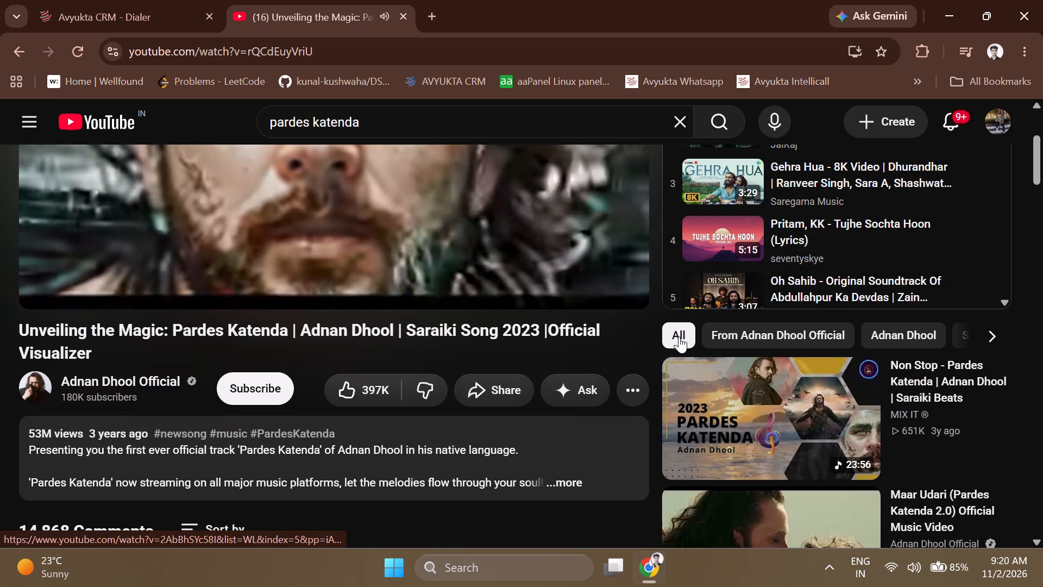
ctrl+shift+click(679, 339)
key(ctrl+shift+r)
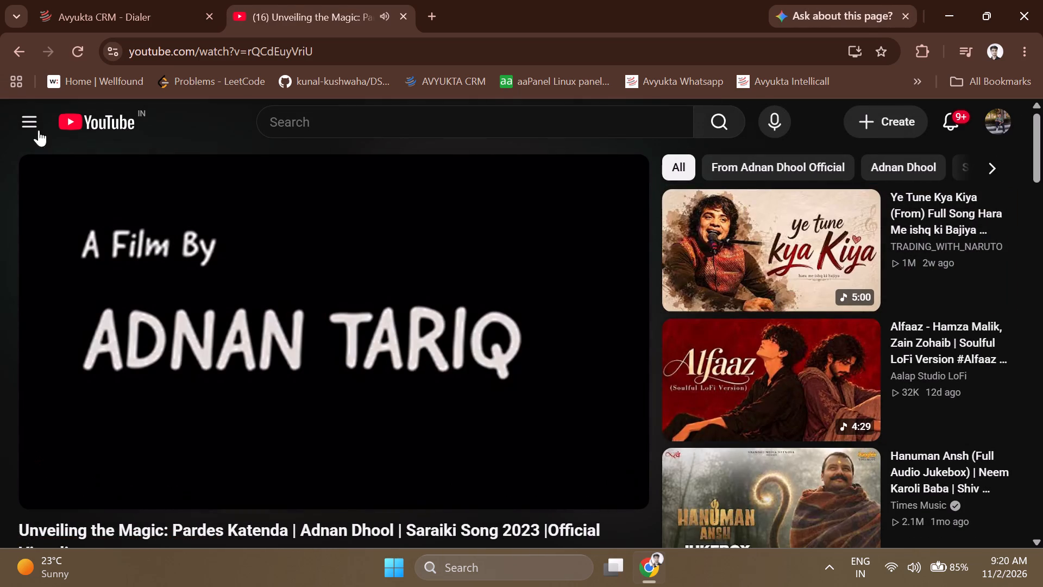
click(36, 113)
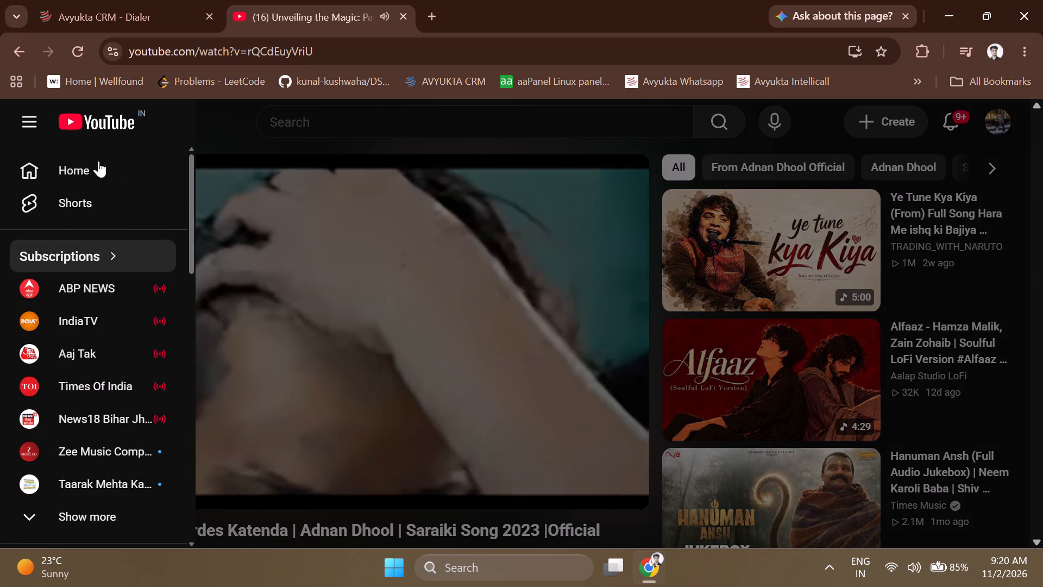
Close the YouTube tab and search Google for "yt" in a new tab.
click(403, 15)
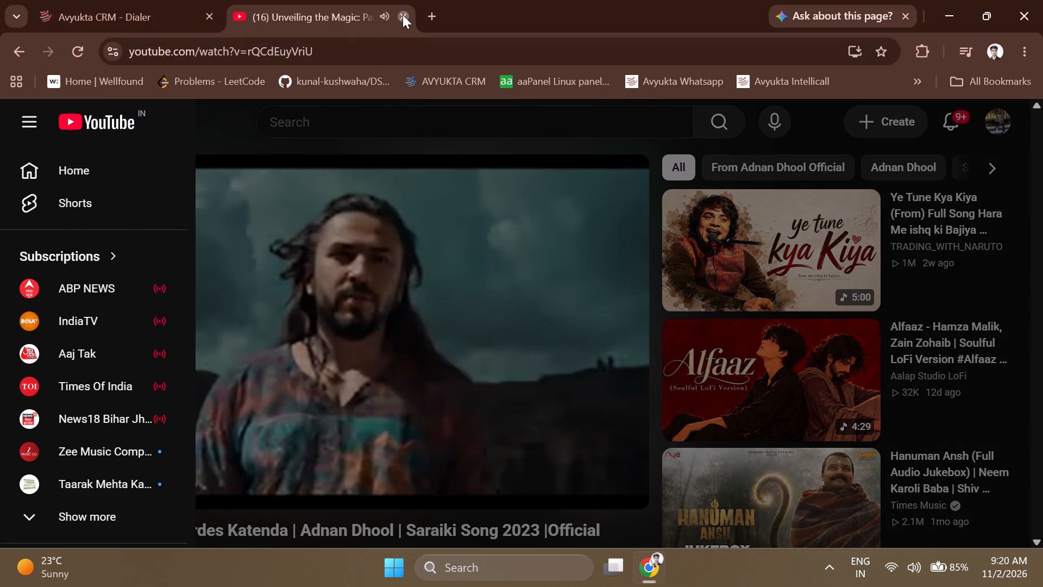
click(234, 4)
text(yt)
key(Return)
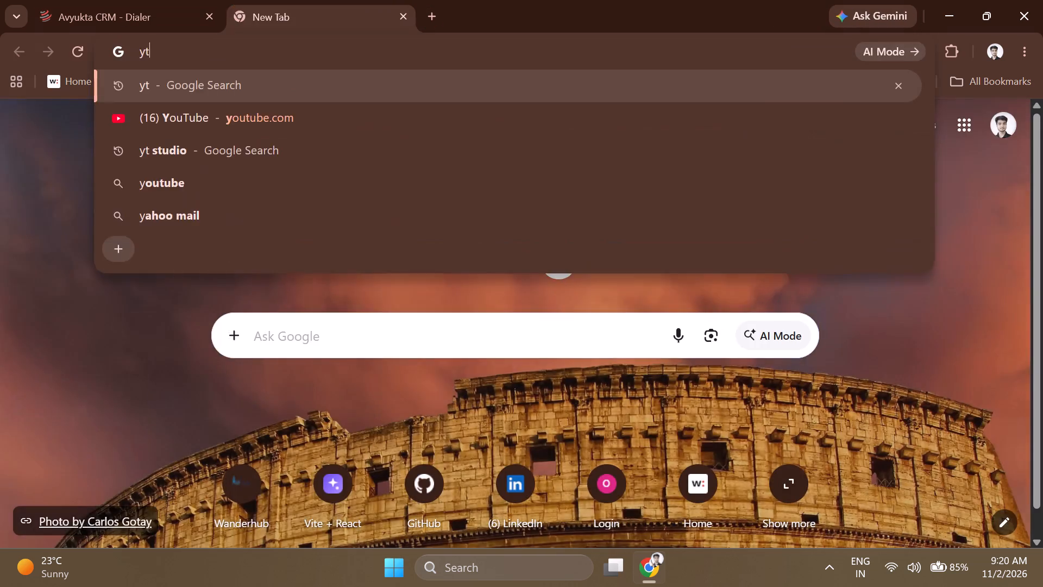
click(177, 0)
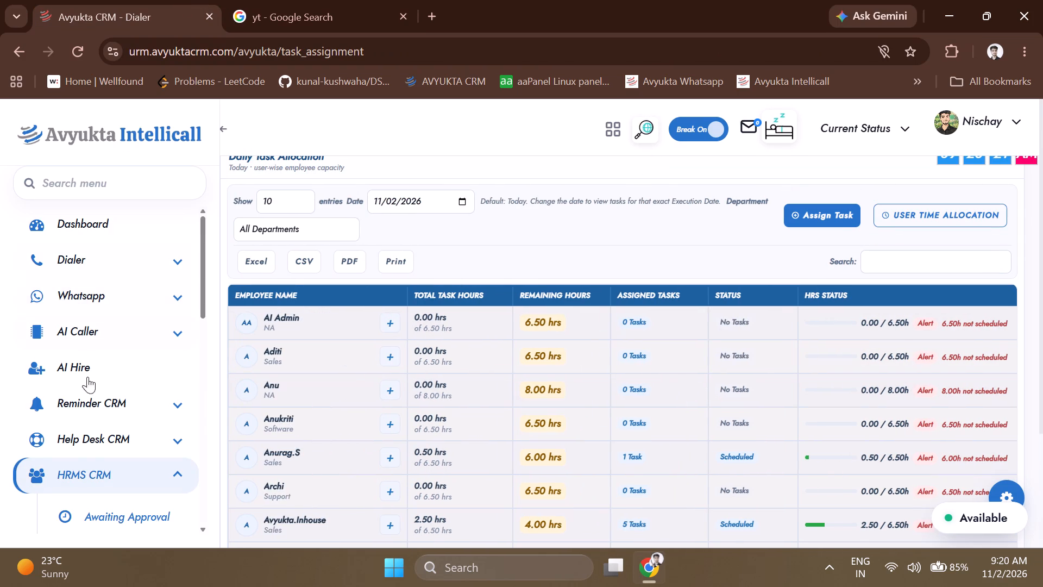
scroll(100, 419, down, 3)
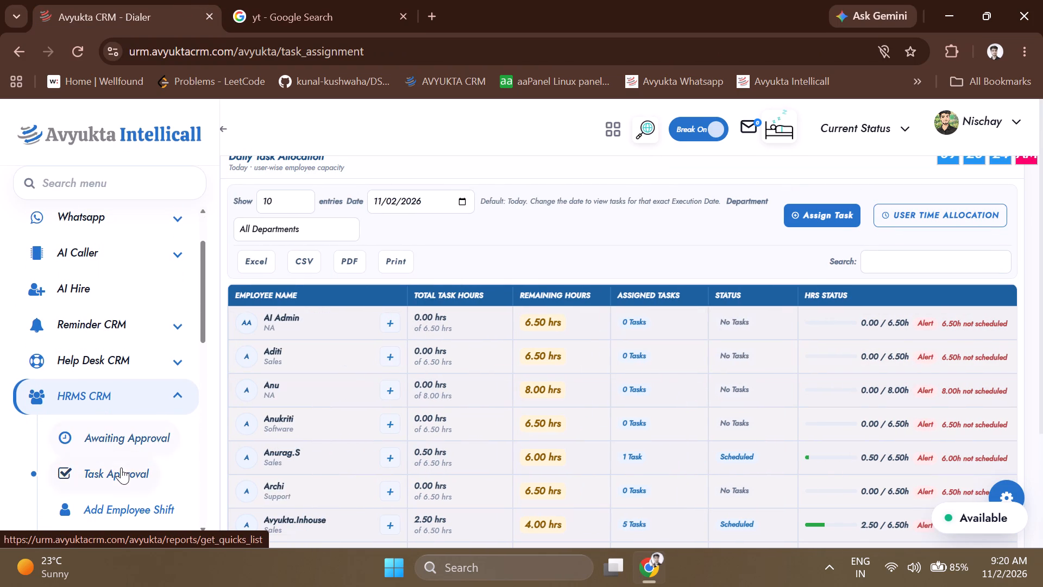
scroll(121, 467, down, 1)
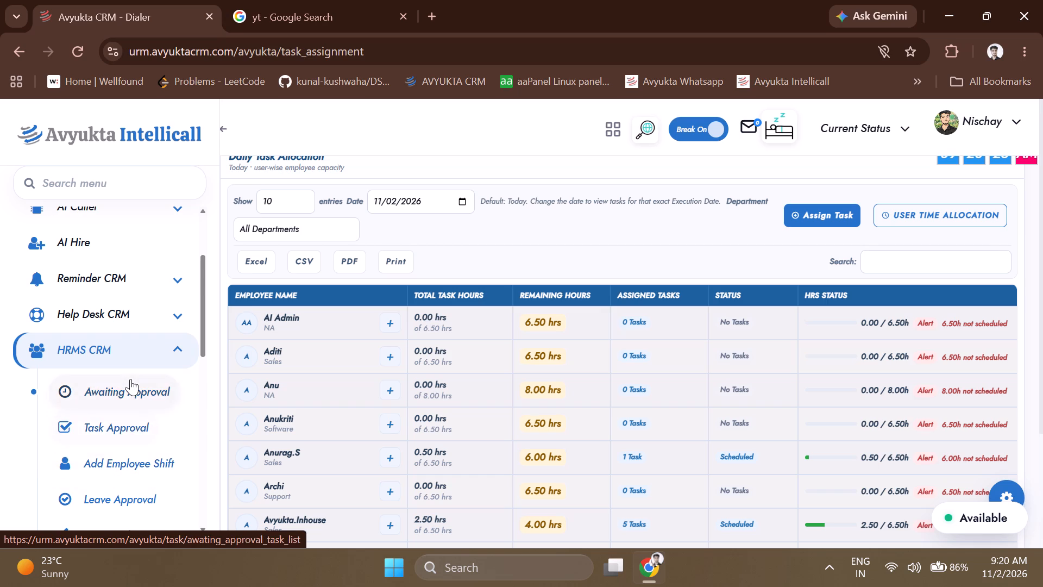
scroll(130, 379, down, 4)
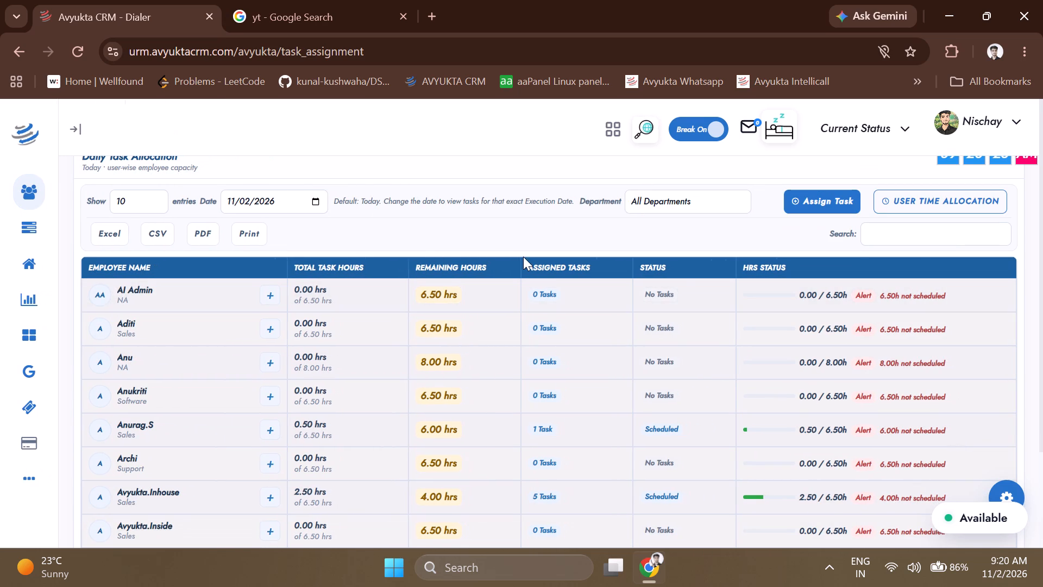
Open YouTube from the search results and play Pardes Katenda from within the full Watch later playlist.
click(306, 0)
click(144, 285)
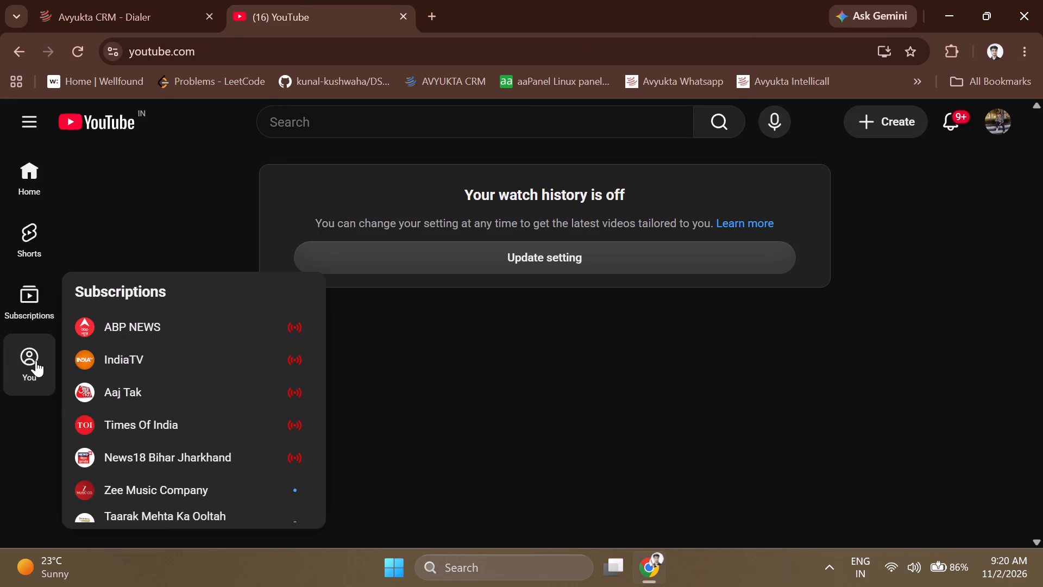
click(36, 360)
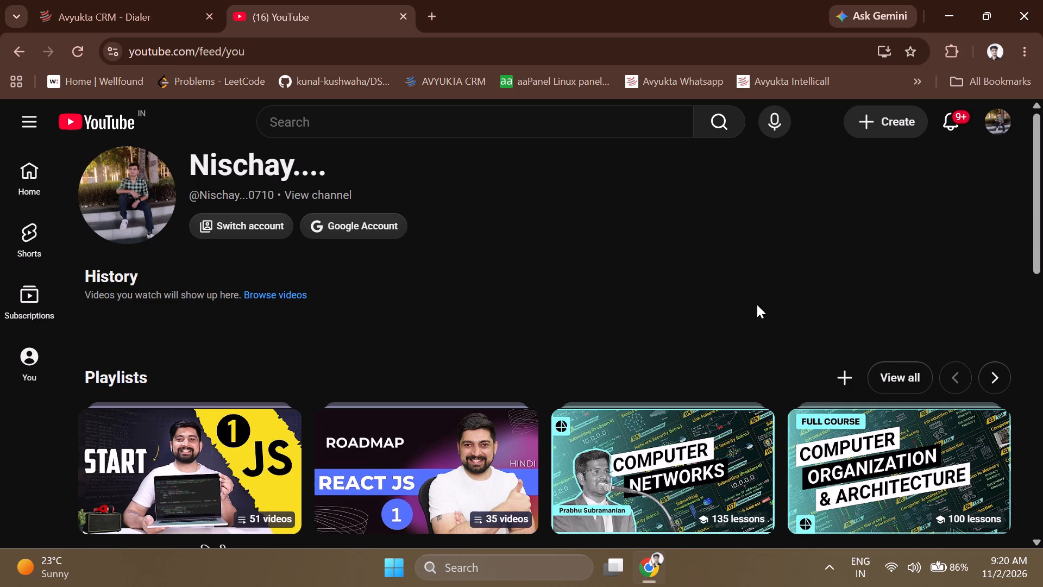
scroll(708, 347, down, 4)
click(259, 372)
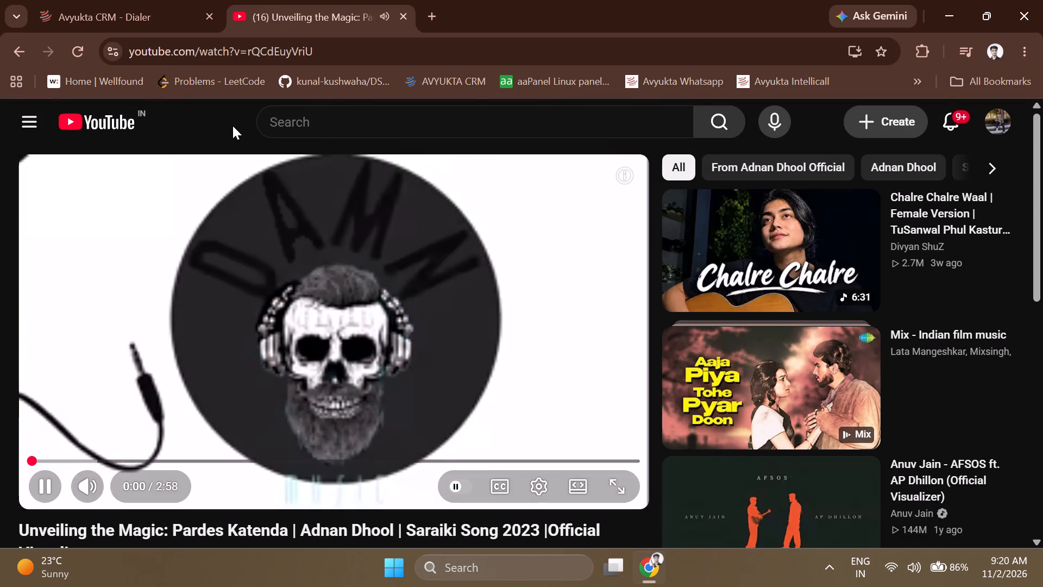
click(12, 46)
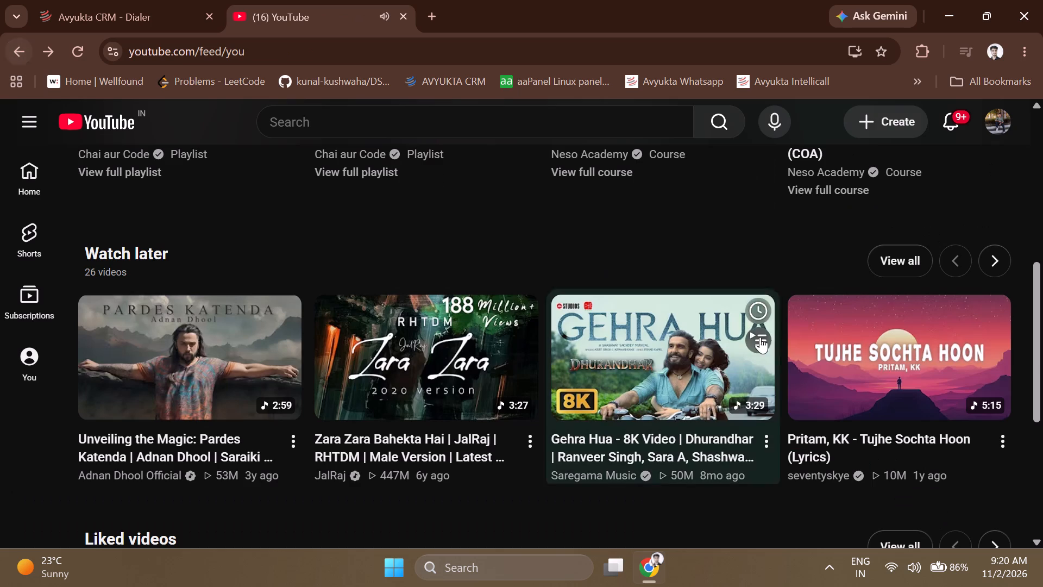
click(887, 256)
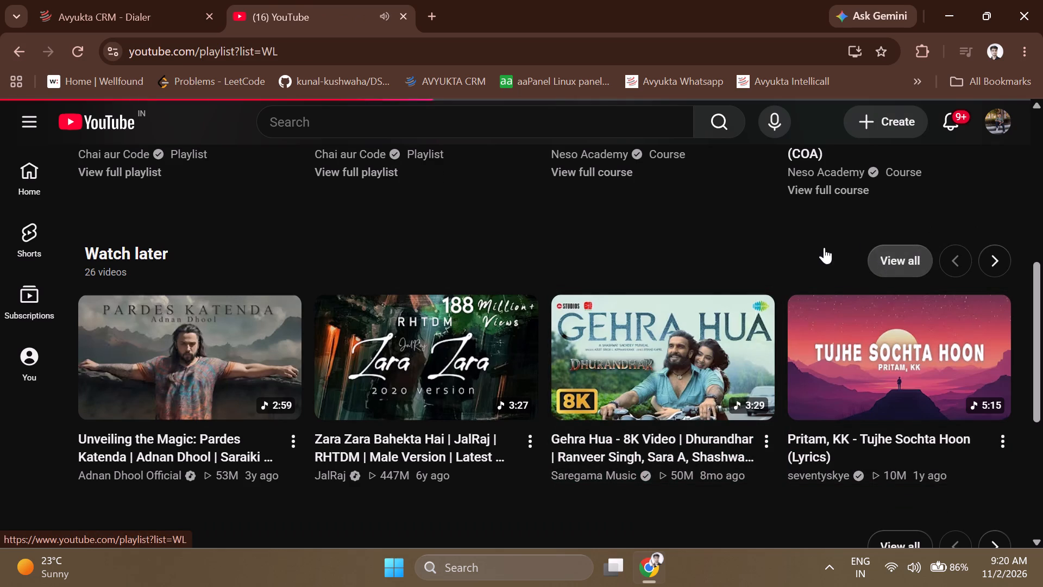
click(562, 264)
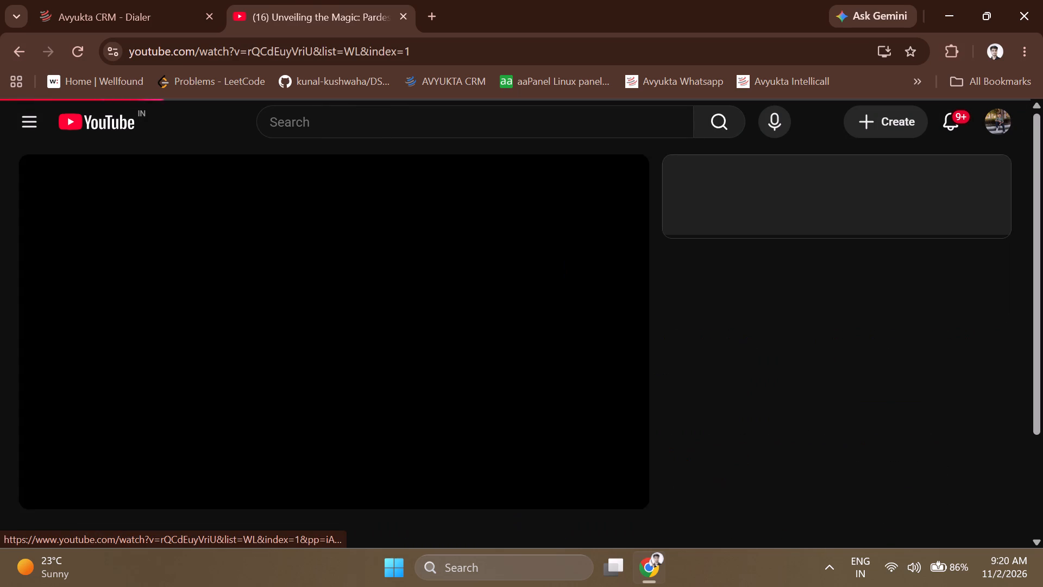
Return to Avyukta CRM and start a new task assignment with the task name "Aipricing".
click(133, 0)
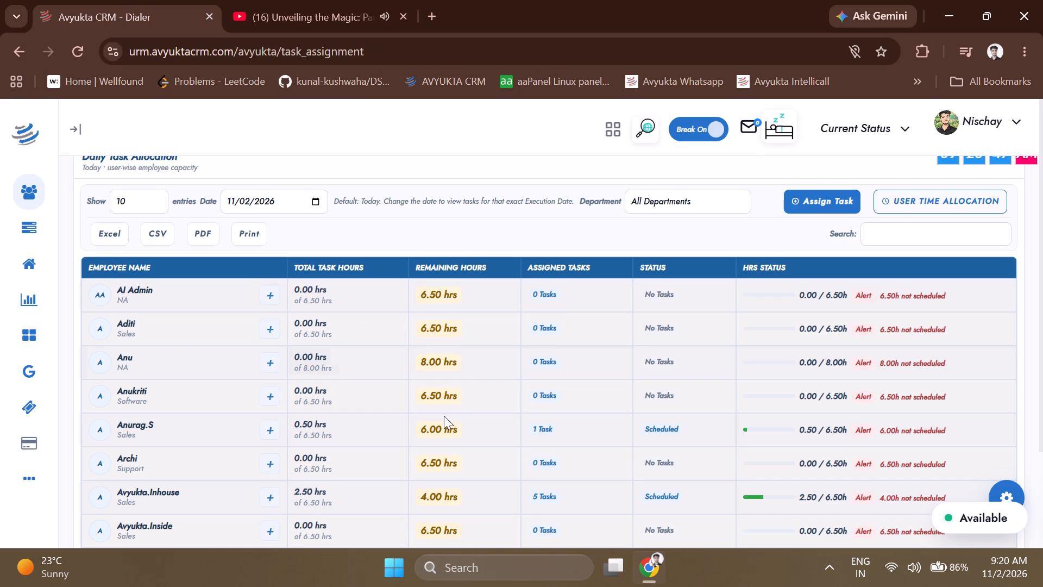
click(820, 201)
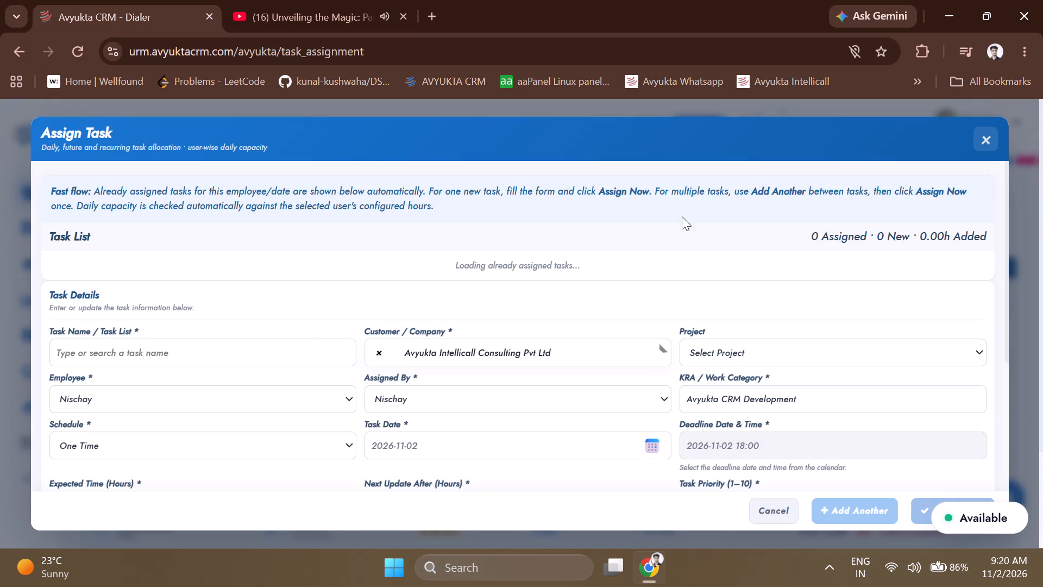
click(162, 349)
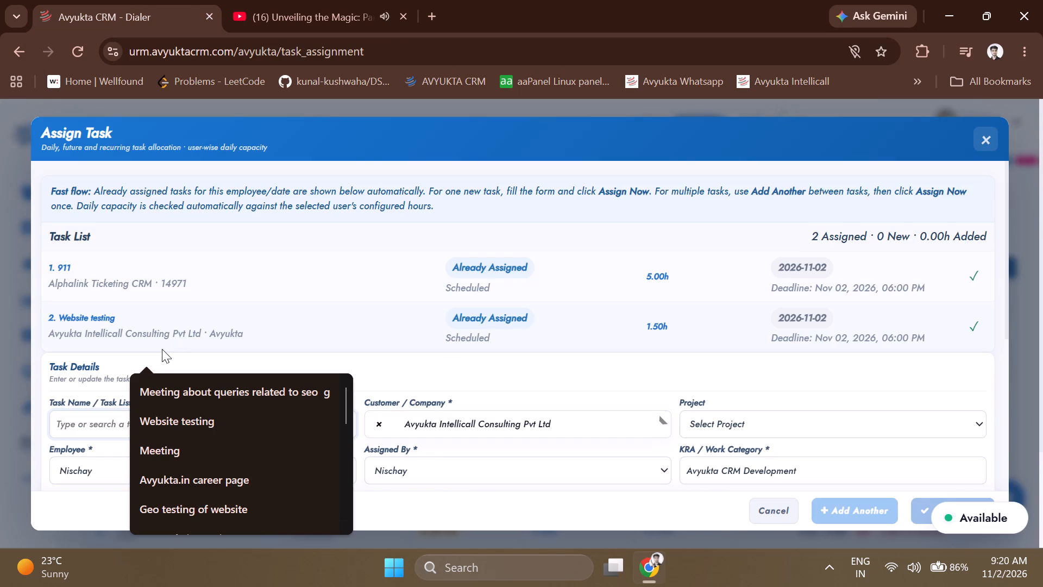
key(a)
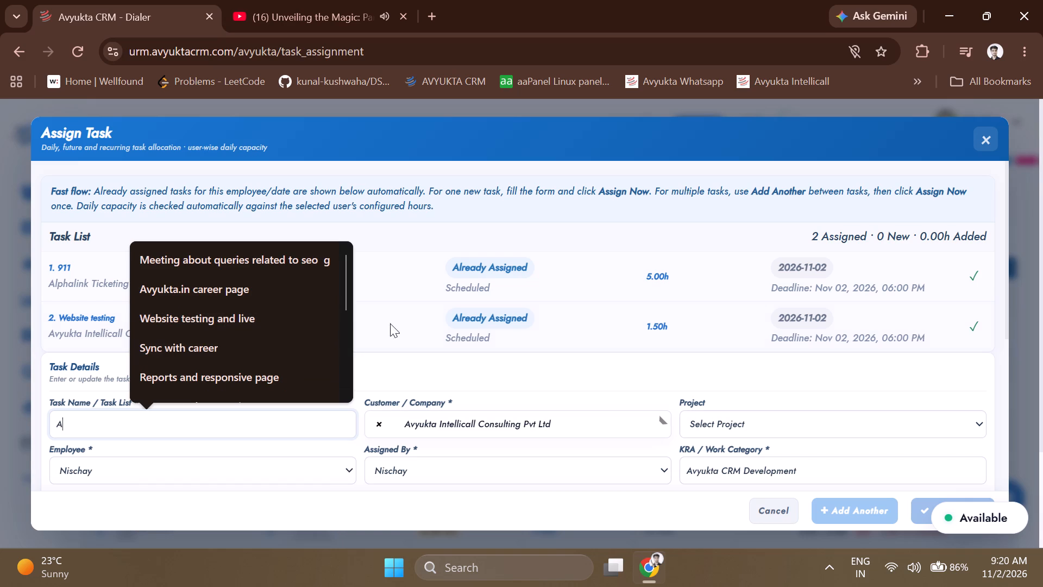
text(ipricing)
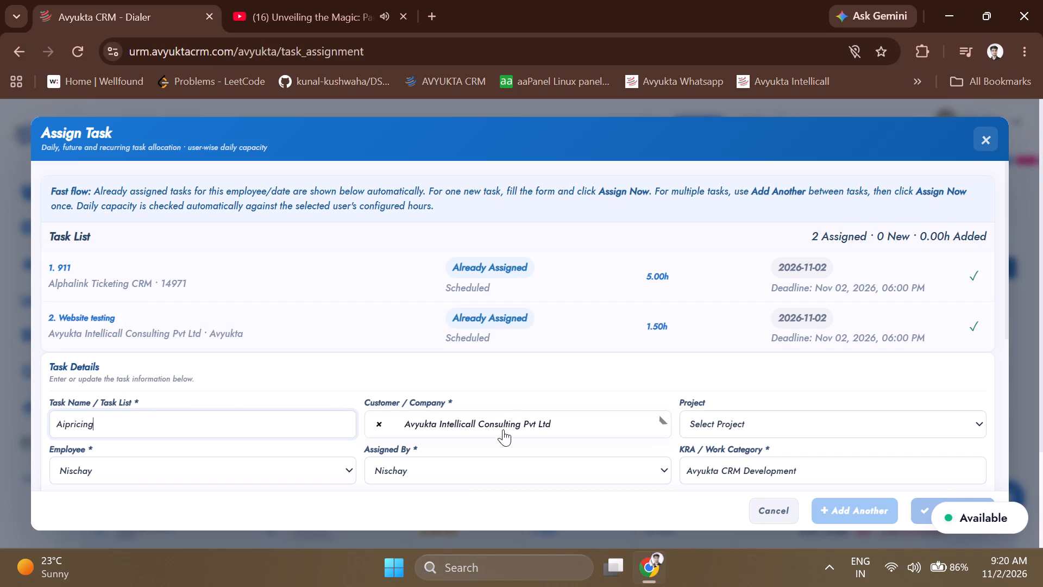
click(715, 422)
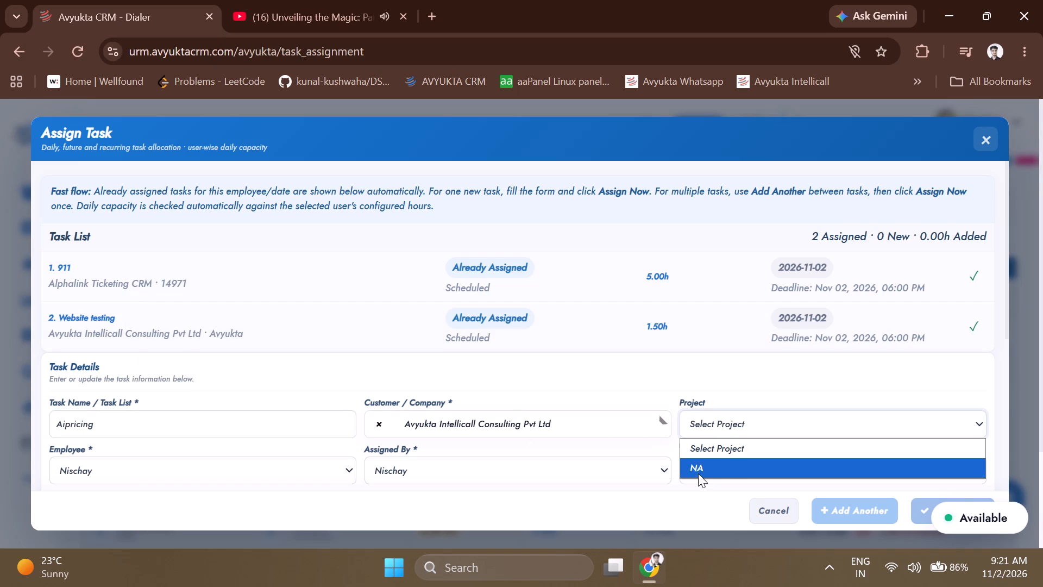
click(577, 355)
Set the employee for the Aipricing task to Pankaj.
scroll(577, 355, down, 3)
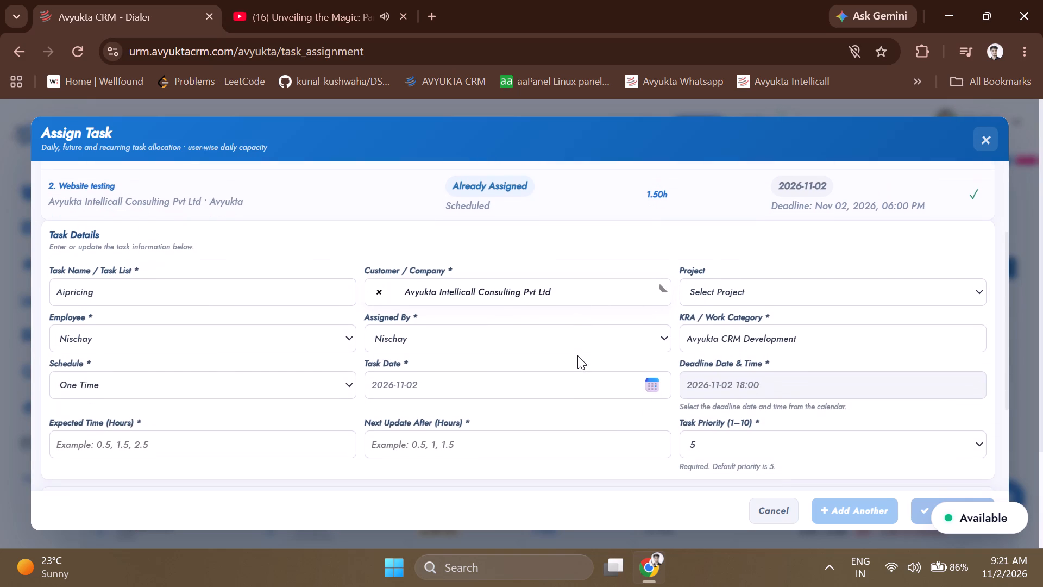
click(261, 340)
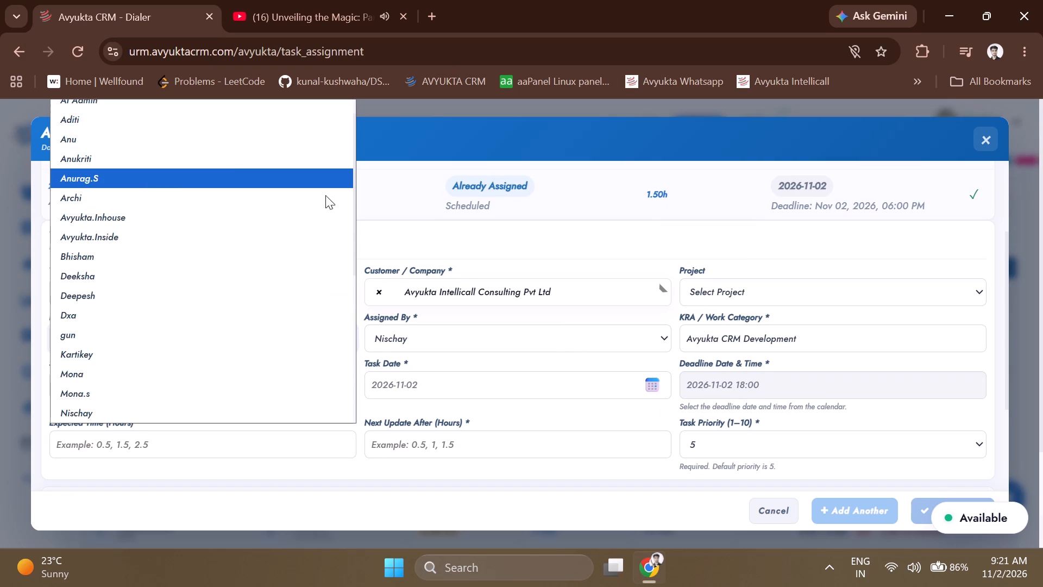
scroll(164, 325, down, 1)
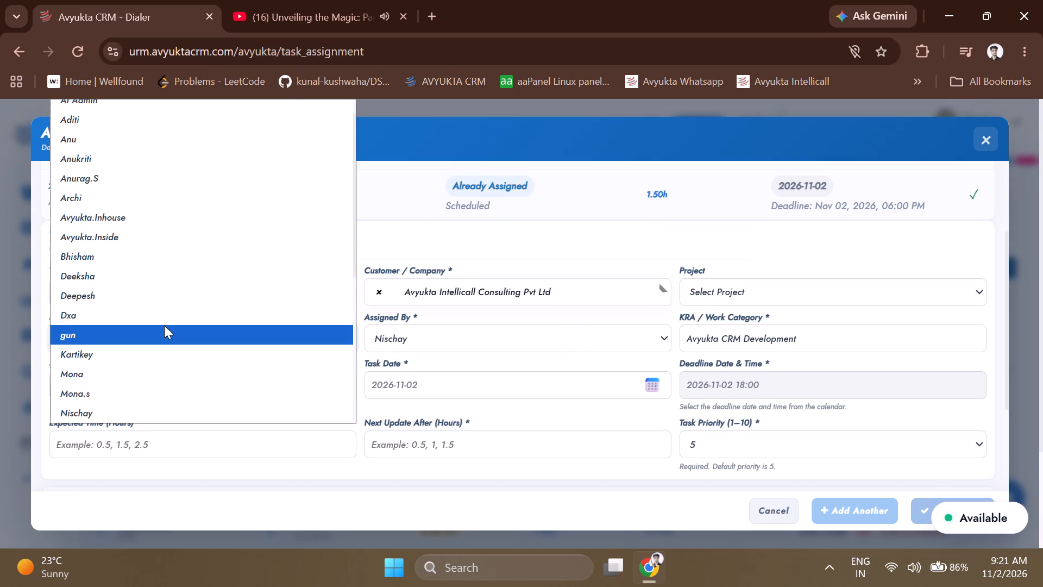
scroll(164, 325, down, 1)
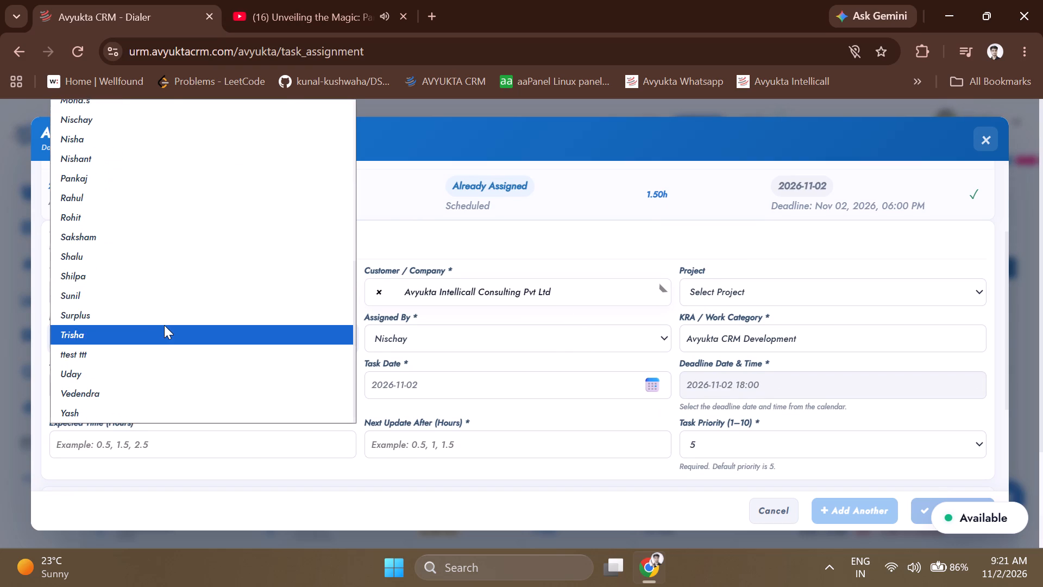
scroll(164, 325, down, 1)
scroll(153, 186, up, 3)
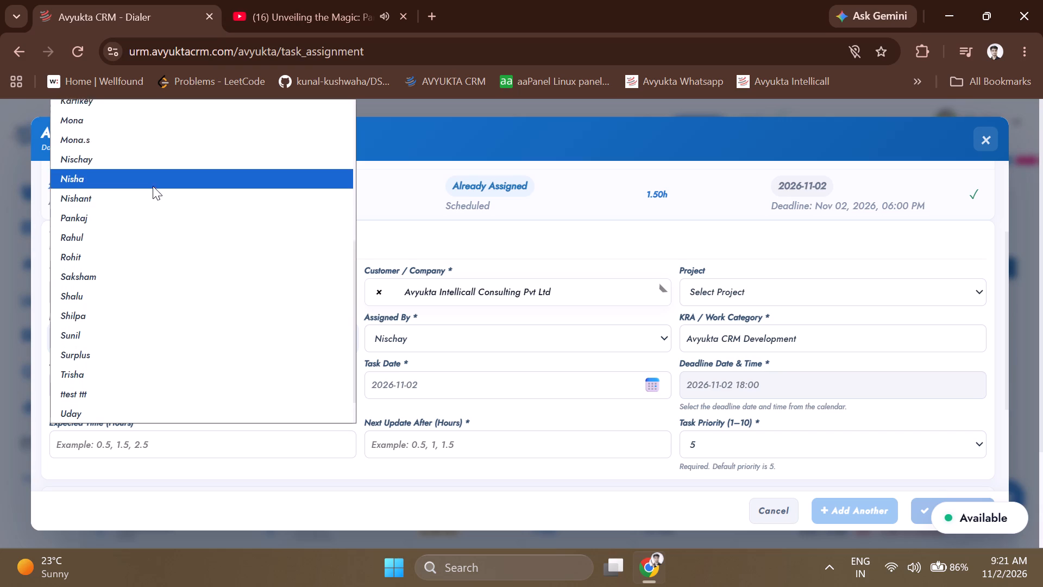
scroll(153, 186, up, 5)
scroll(153, 186, down, 4)
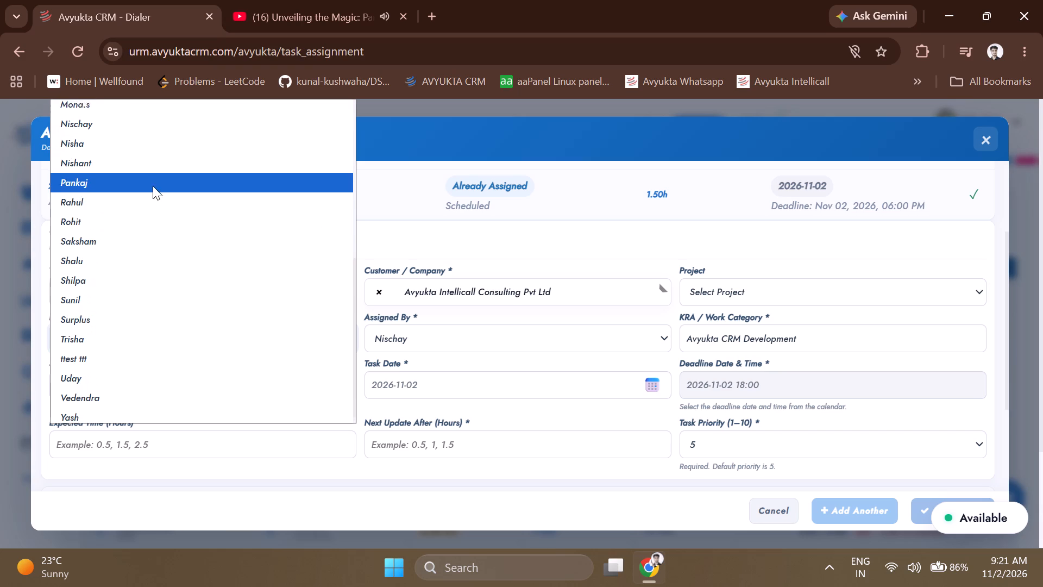
scroll(137, 323, down, 5)
scroll(139, 217, up, 1)
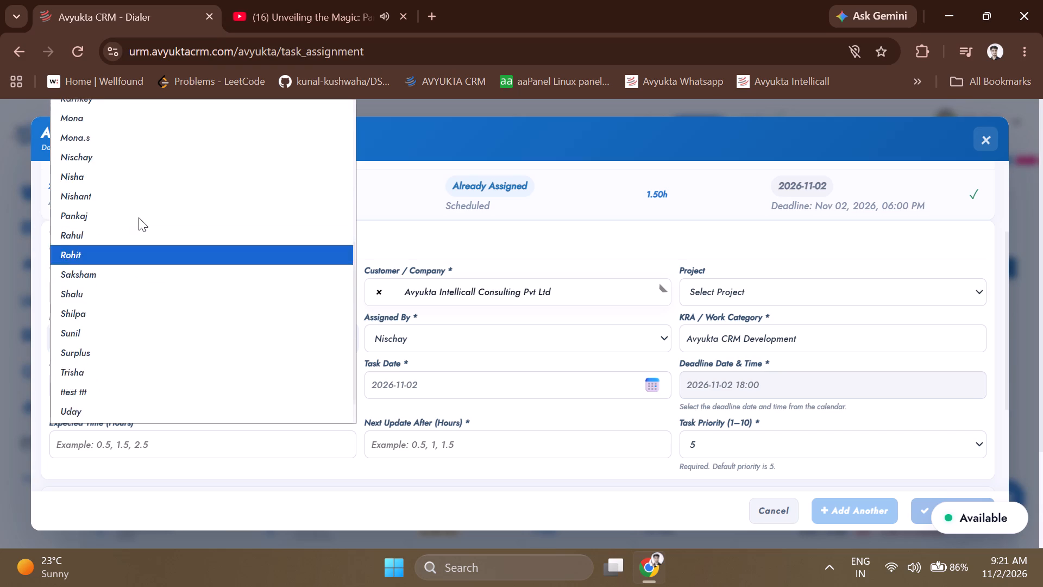
scroll(139, 217, up, 1)
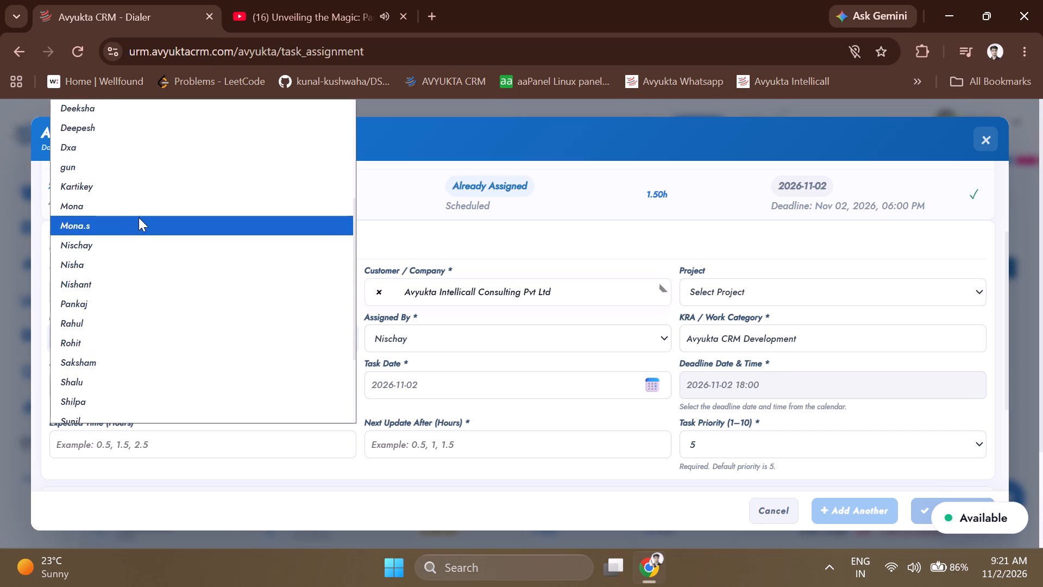
scroll(139, 217, up, 1)
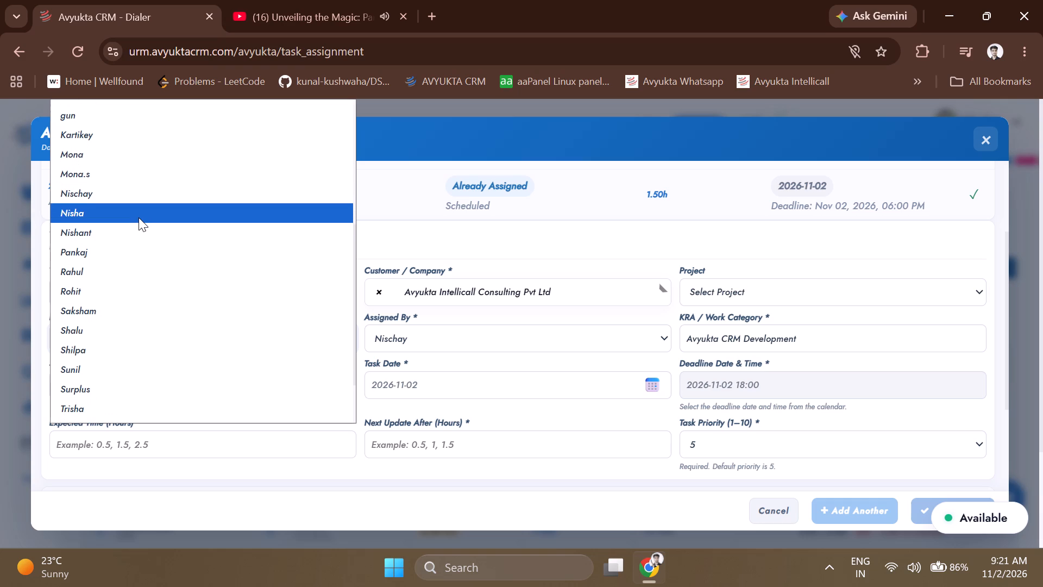
scroll(139, 217, up, 1)
click(111, 249)
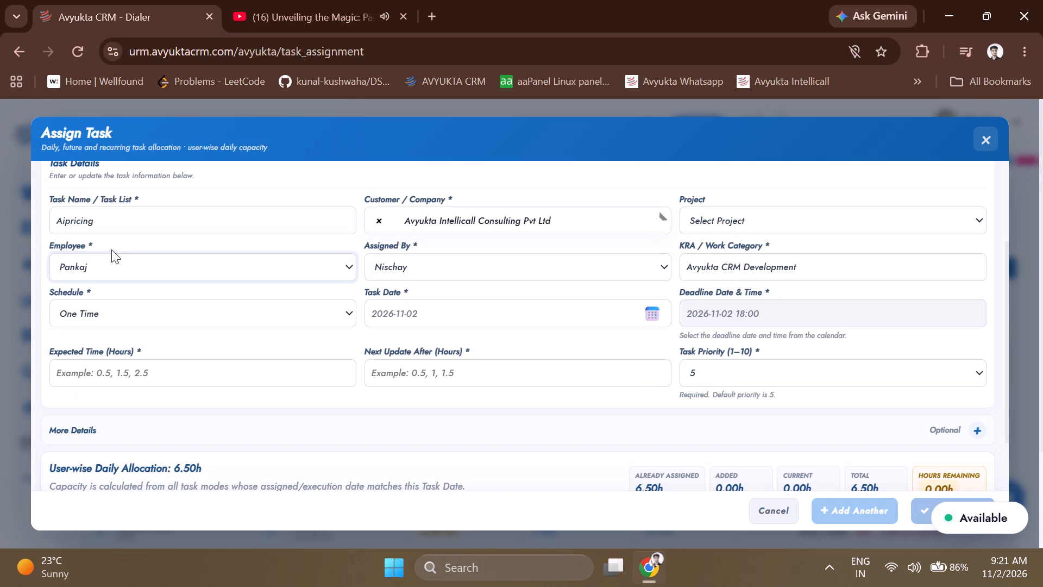
Set Anukriti as the person assigning the Aipricing task.
click(443, 275)
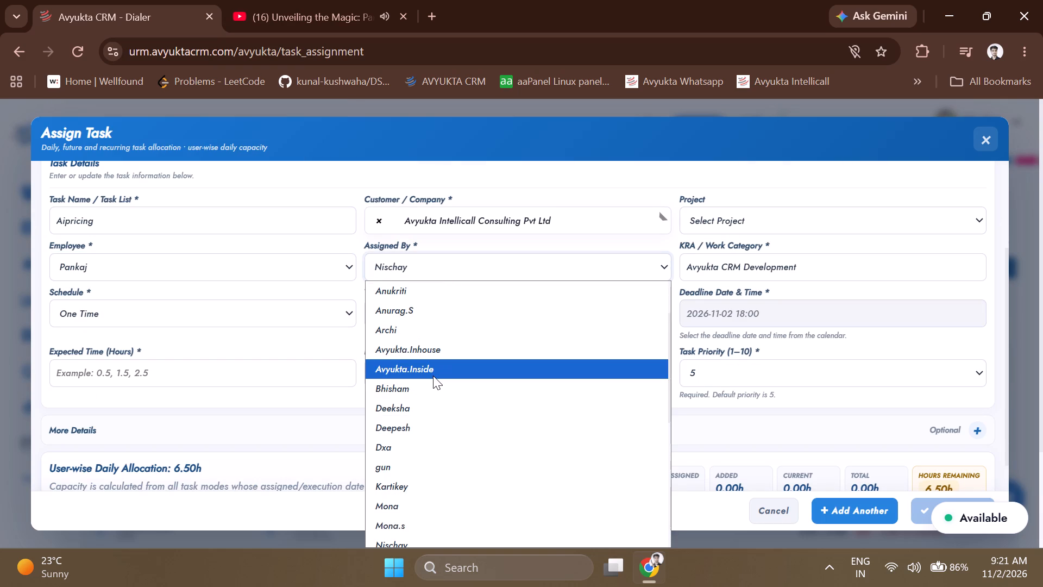
scroll(420, 317, up, 1)
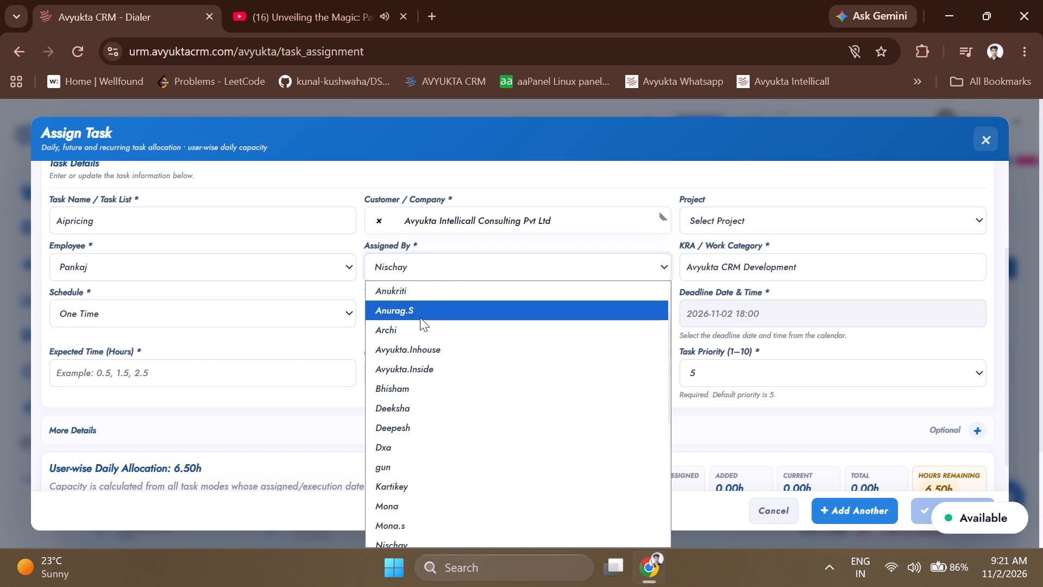
scroll(420, 317, up, 4)
click(397, 368)
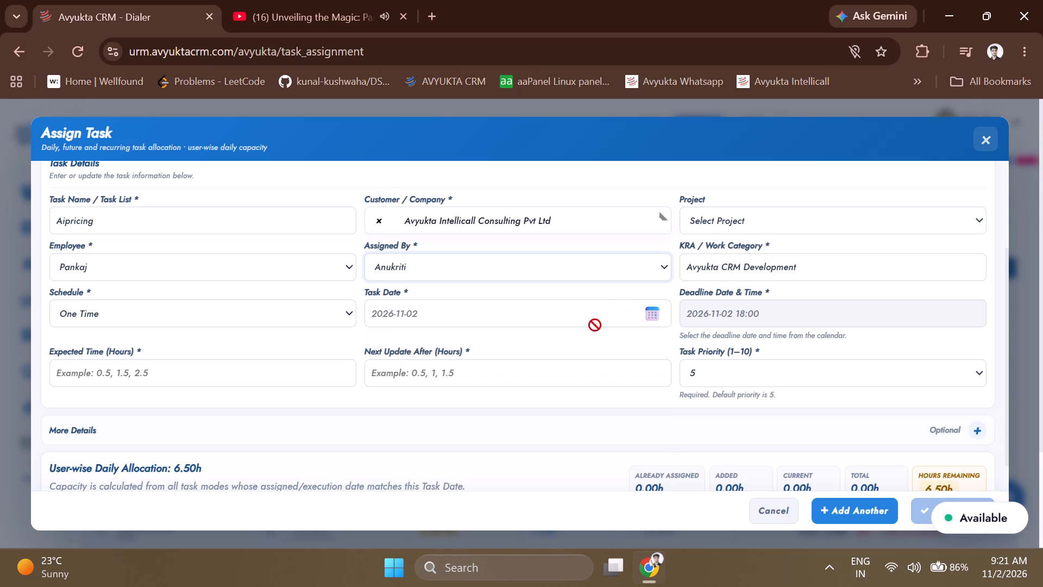
Give the Aipricing task 3.5 expected hours and priority 6, and add it to Pankaj's task list.
click(240, 383)
text(3.5)
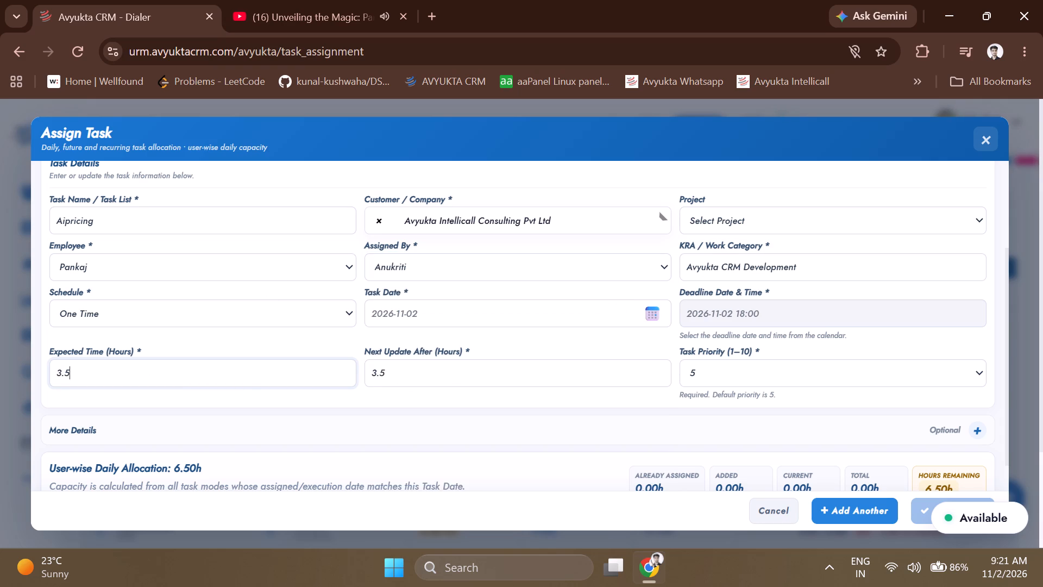
scroll(444, 420, up, 1)
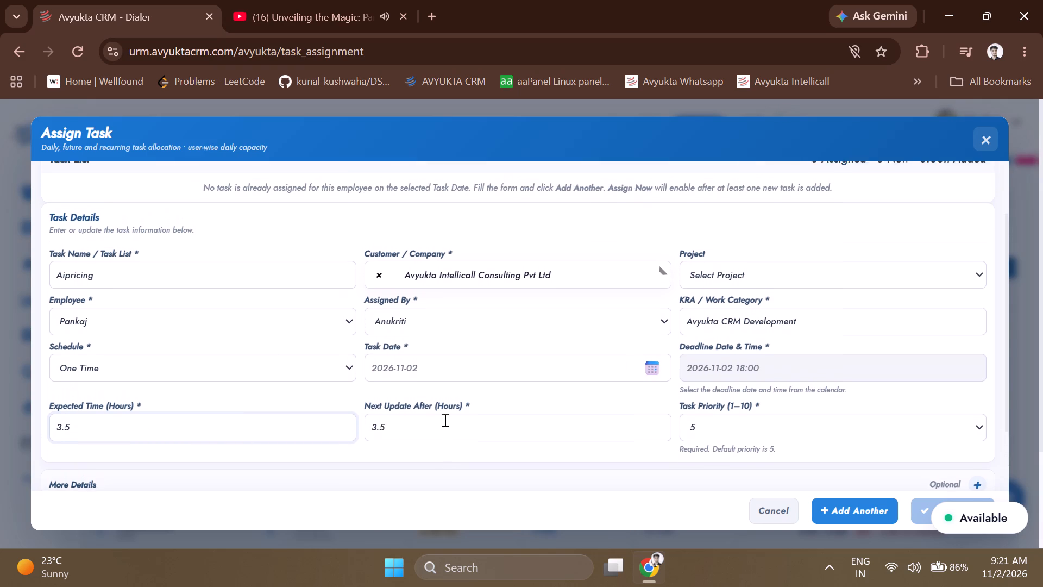
scroll(444, 420, up, 1)
click(733, 422)
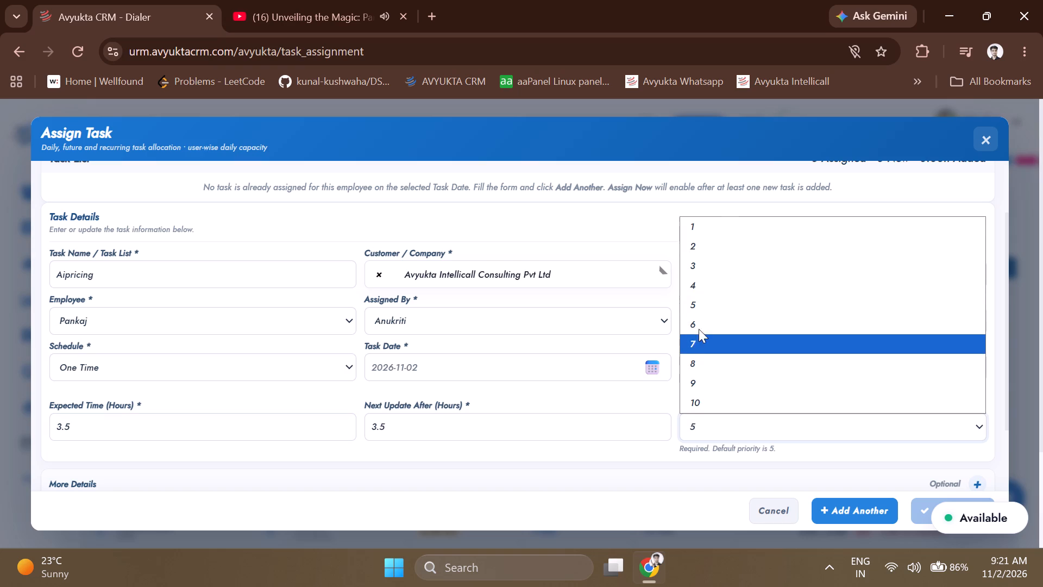
click(699, 325)
scroll(543, 475, down, 1)
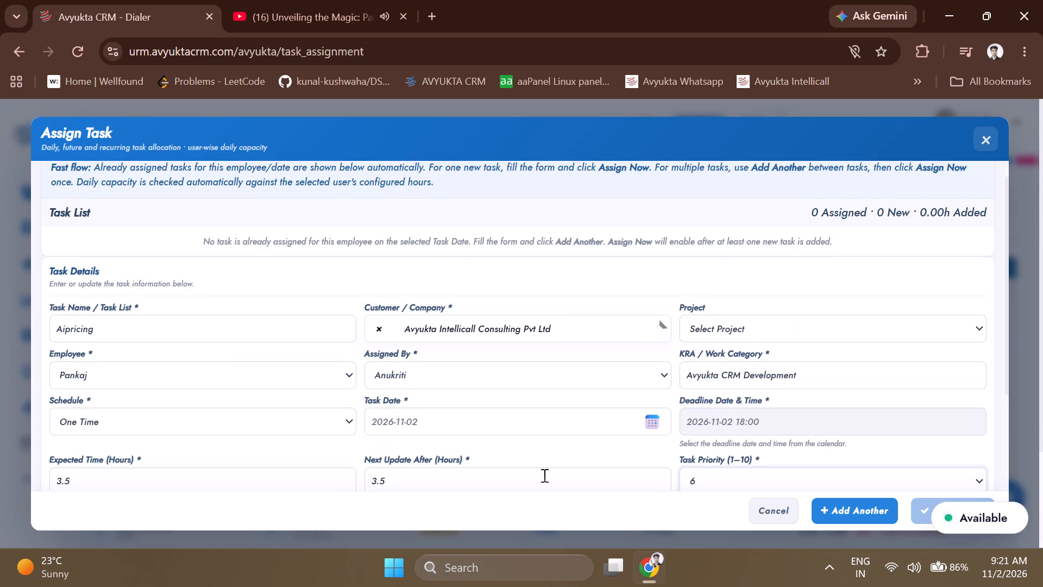
scroll(543, 475, down, 1)
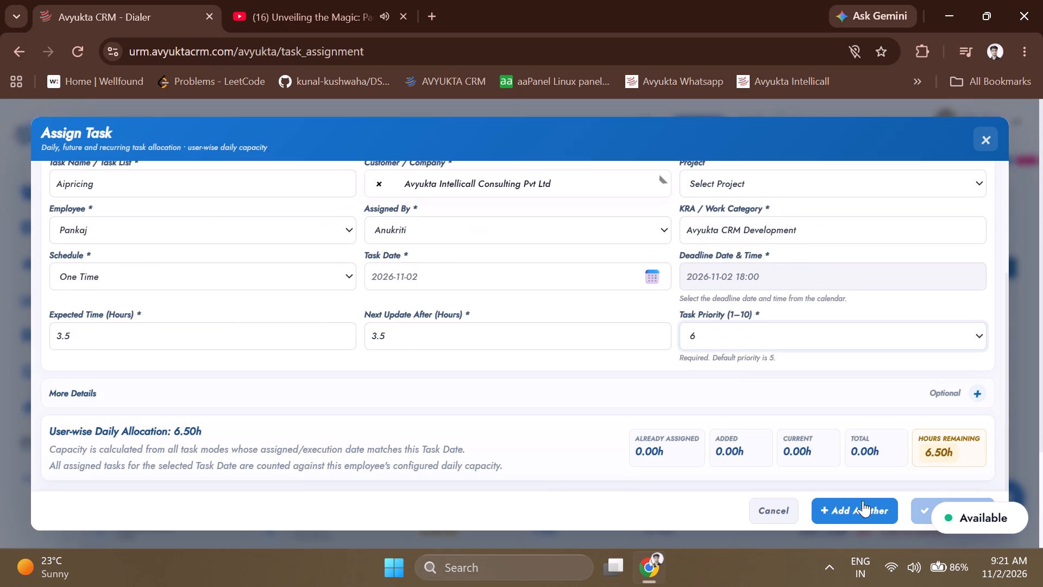
scroll(642, 399, up, 5)
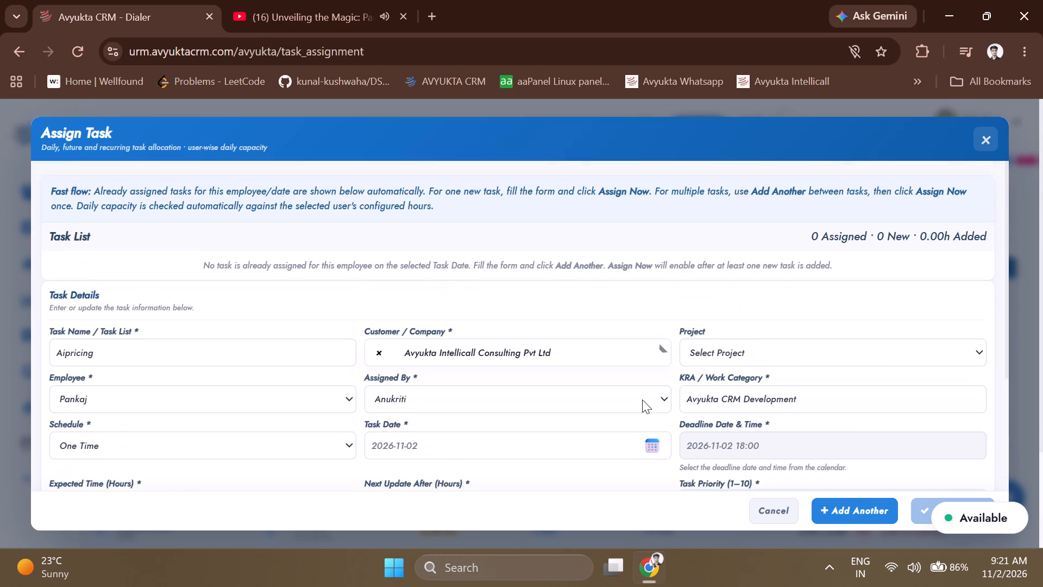
scroll(642, 399, up, 2)
scroll(642, 399, down, 7)
click(859, 515)
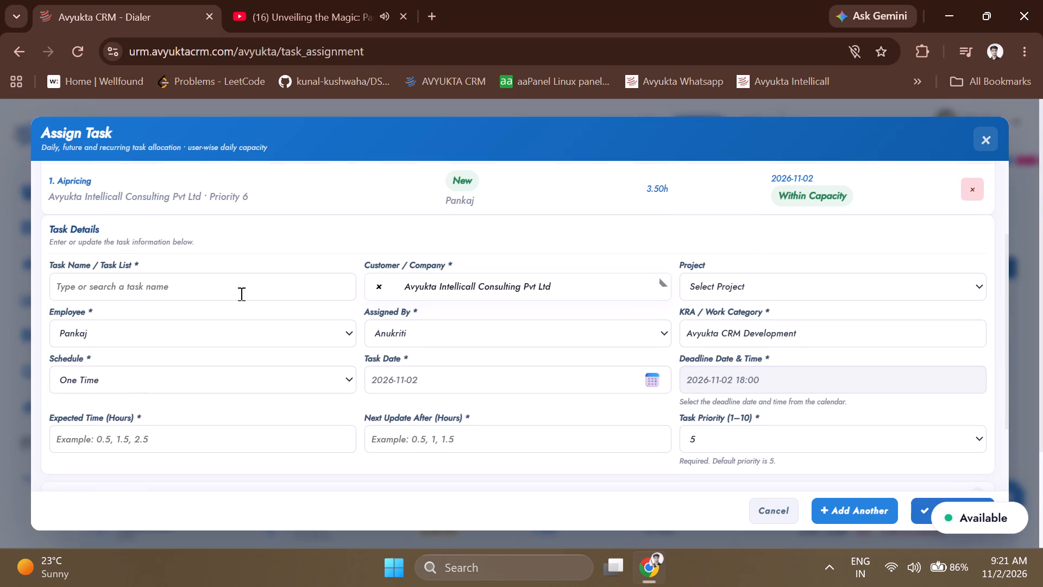
Start a second task for Pankaj named 911, with the second Alphalink Ticketing CRM entry as customer and Ticketing as project.
click(240, 293)
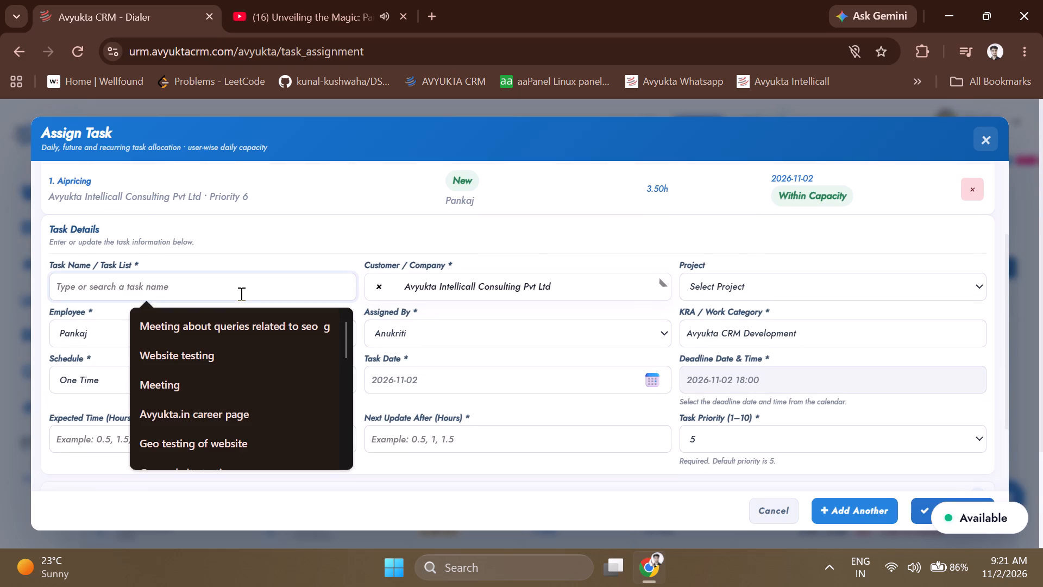
text(911)
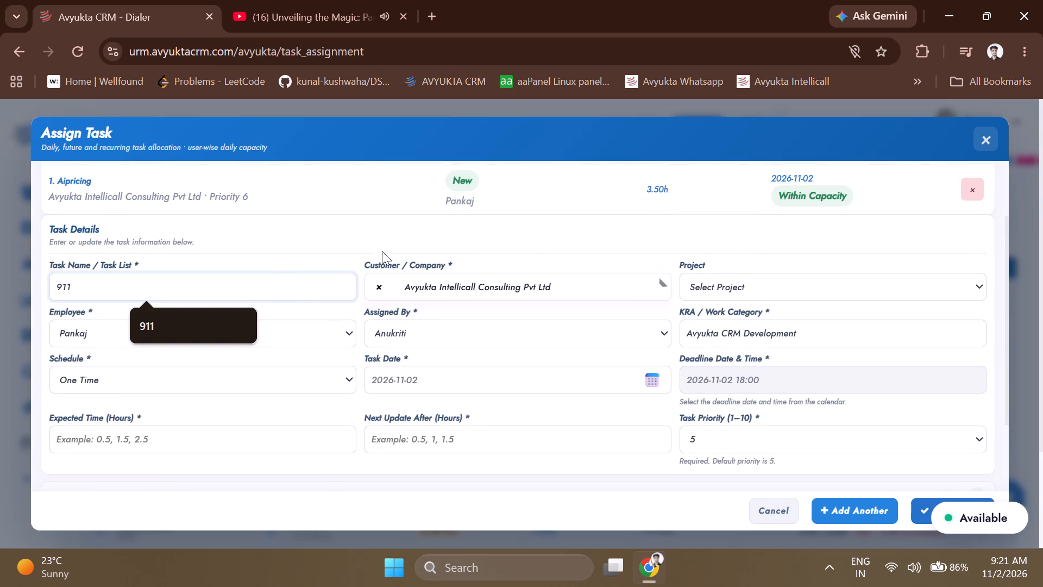
click(424, 289)
text(alphalink)
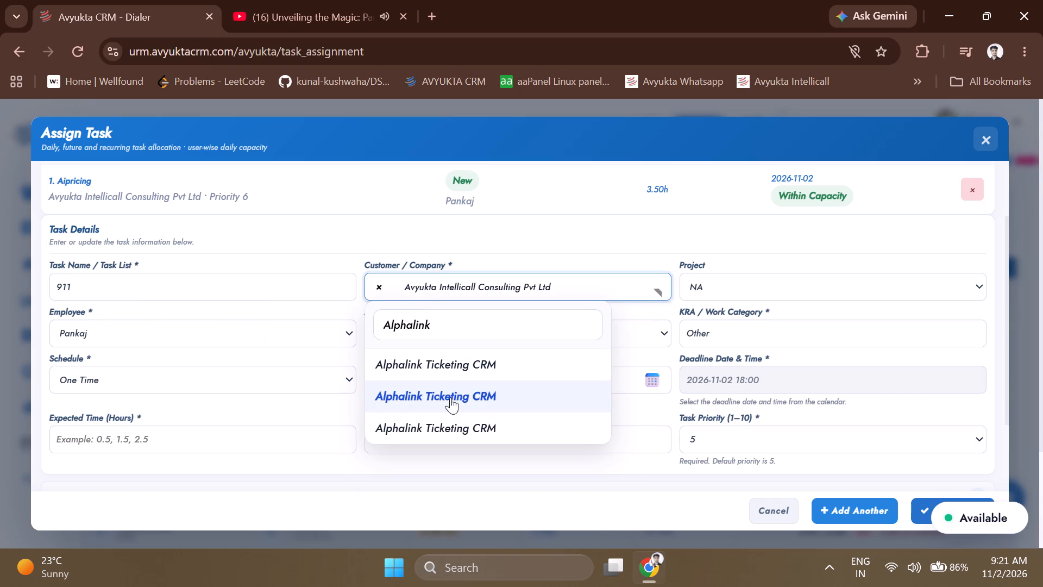
click(450, 397)
click(703, 290)
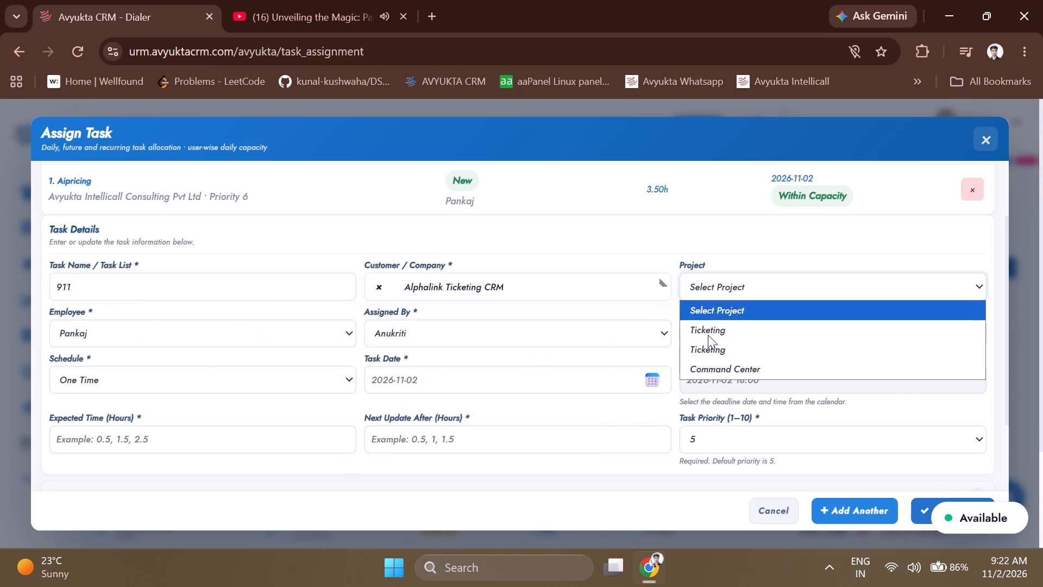
click(709, 344)
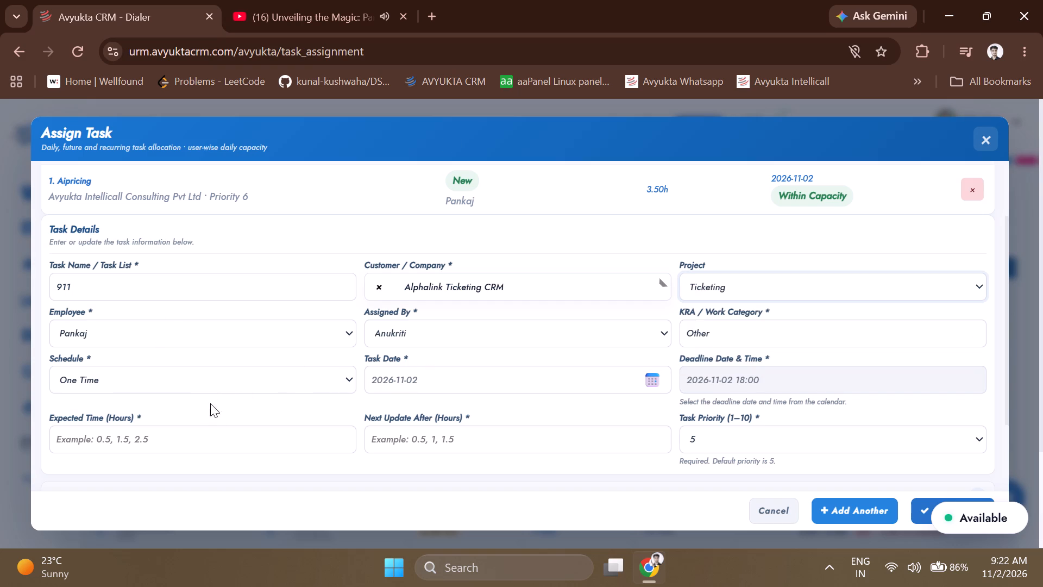
Give the 911 task 3 expected hours and priority 9, and add it to Pankaj's task list.
click(184, 440)
key(3)
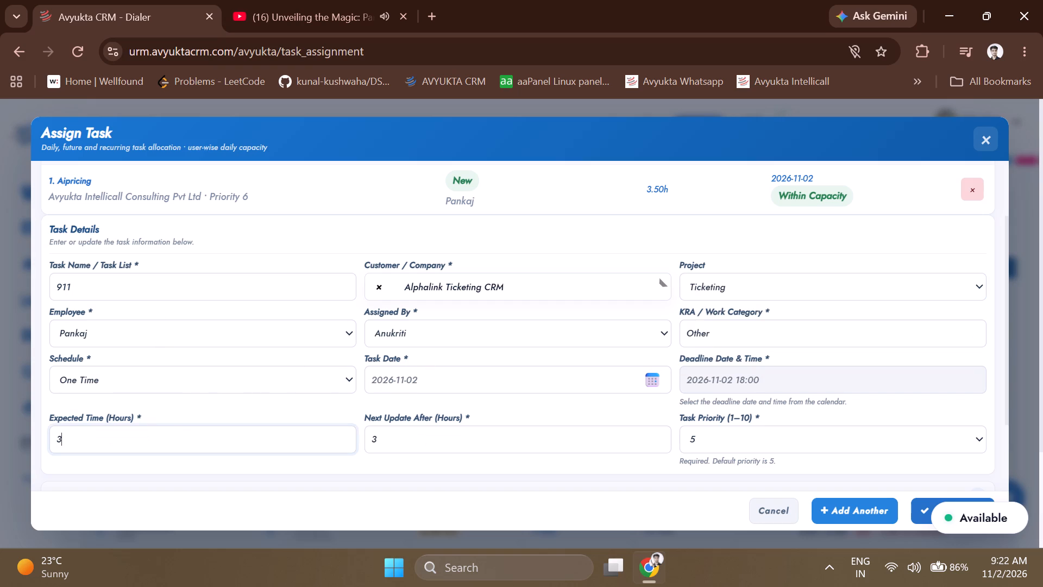
scroll(549, 457, down, 2)
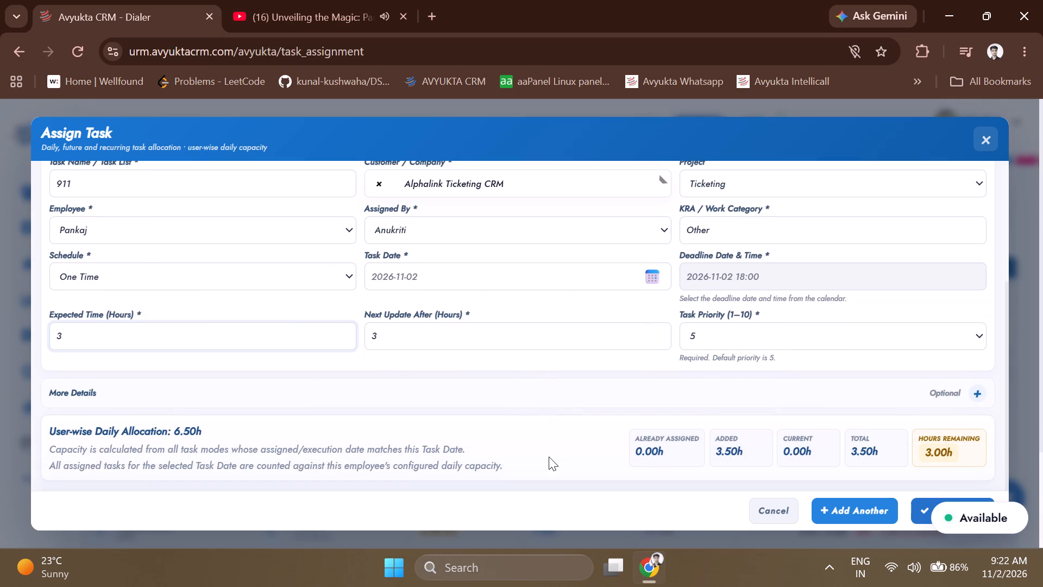
click(790, 327)
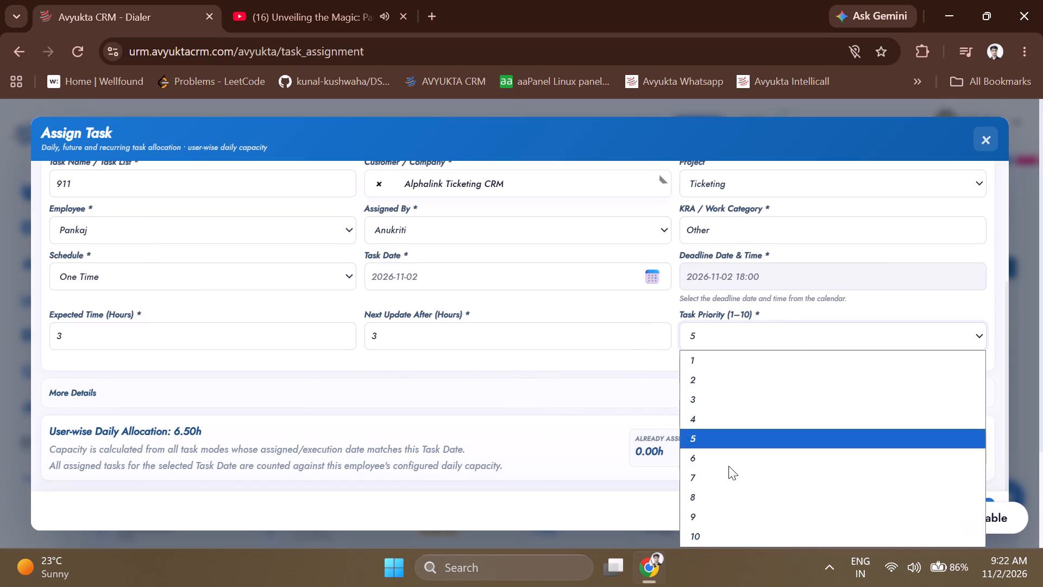
click(717, 521)
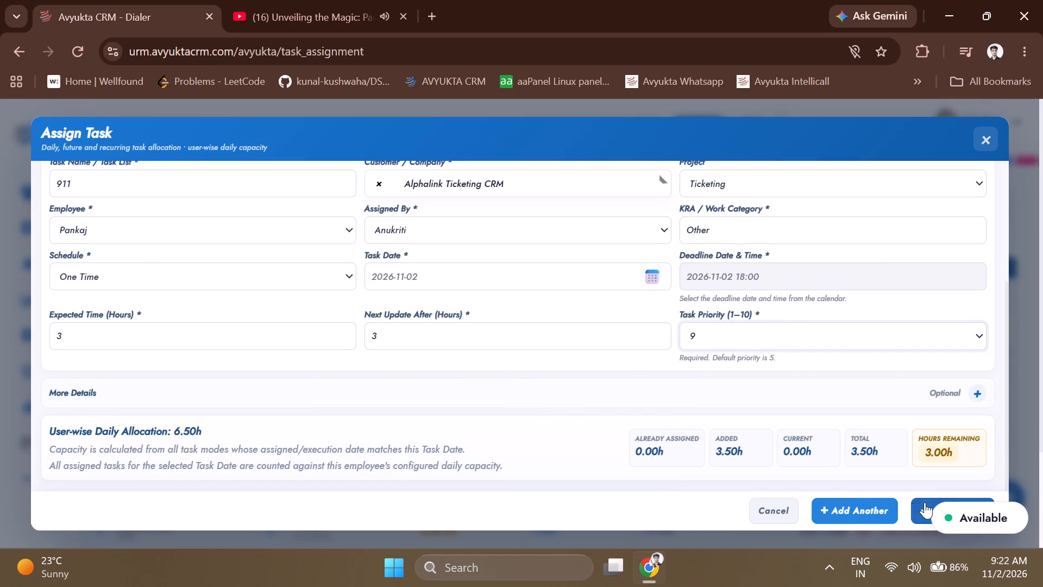
click(914, 510)
scroll(824, 369, up, 4)
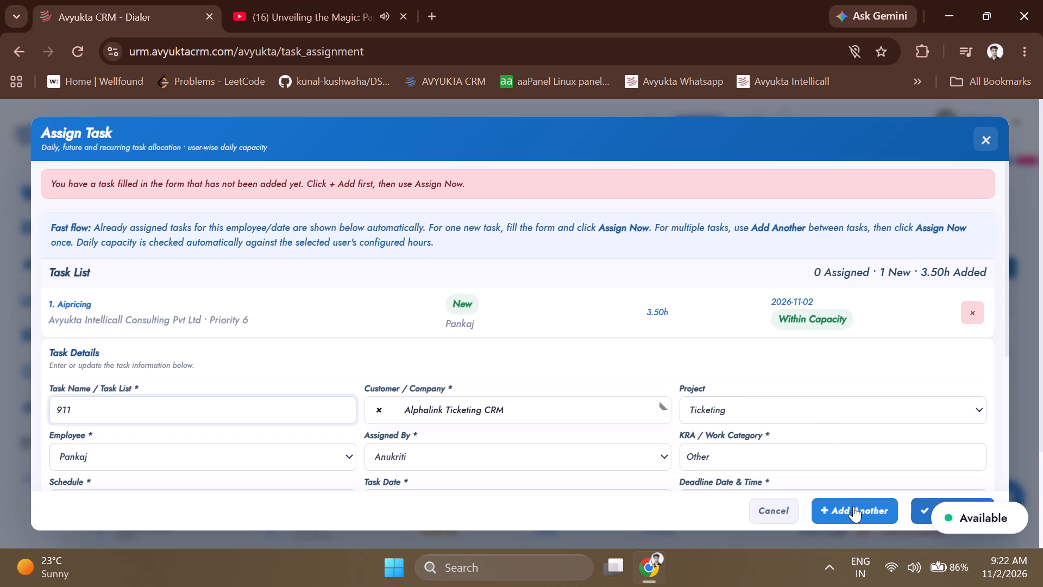
click(853, 506)
Review the task list and submit the assignment of the Aipricing and 911 tasks to Pankaj.
scroll(836, 395, up, 3)
scroll(836, 395, down, 1)
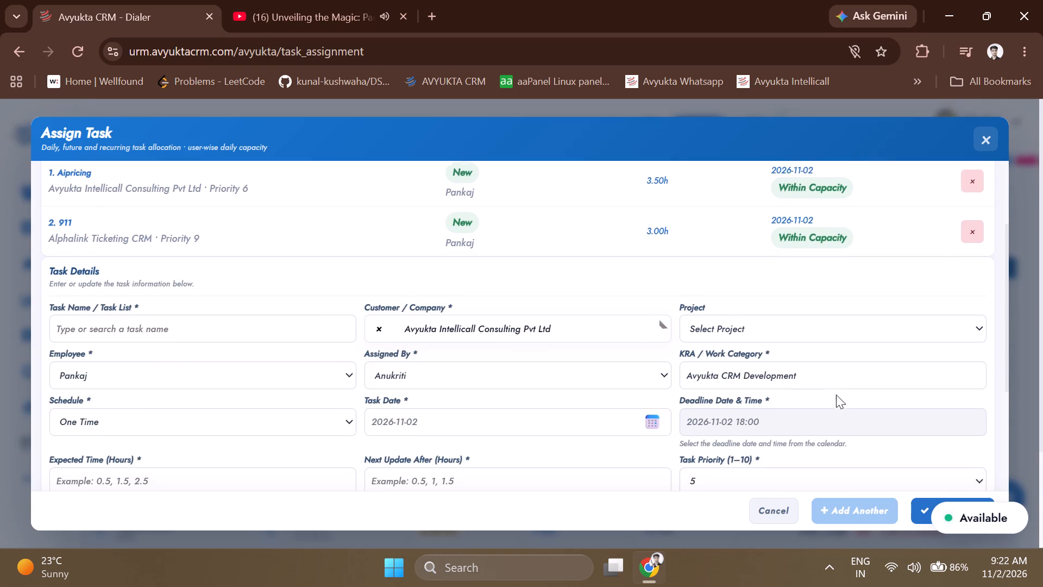
scroll(836, 395, down, 1)
scroll(836, 395, up, 1)
click(919, 514)
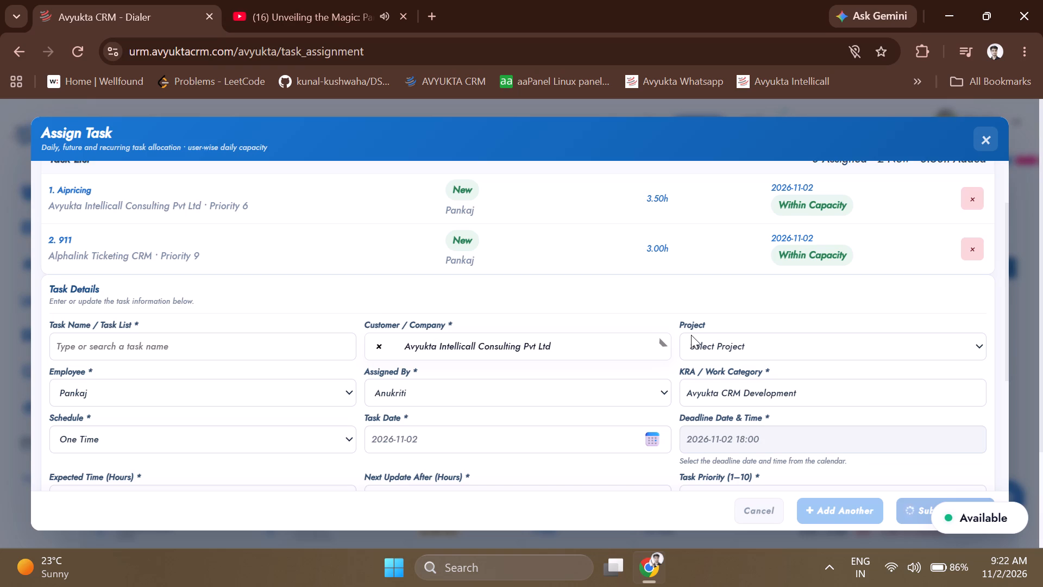
Switch to YouTube and play Gehra Hua from the Watch later playlist.
click(329, 0)
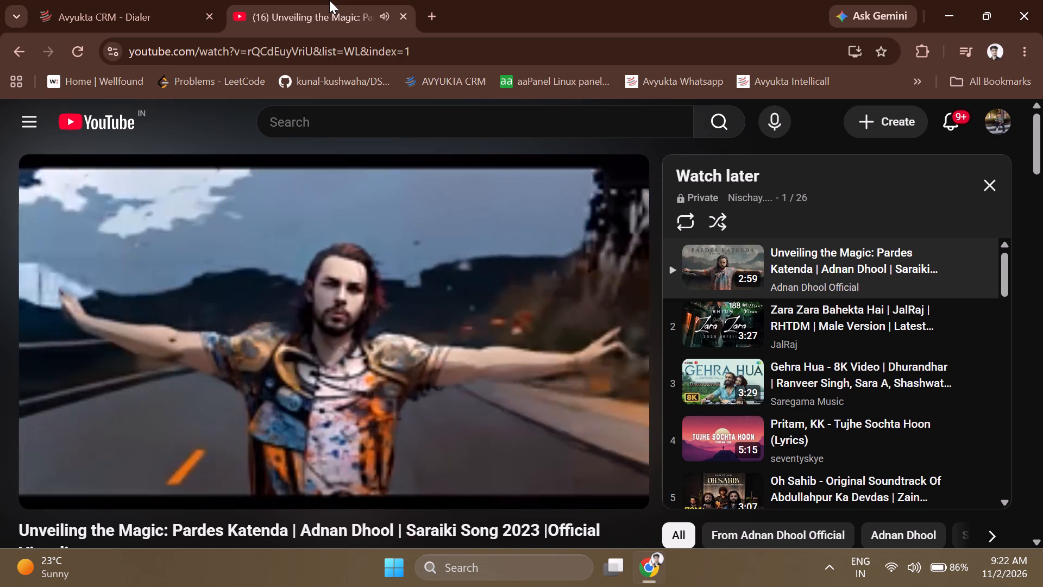
click(737, 369)
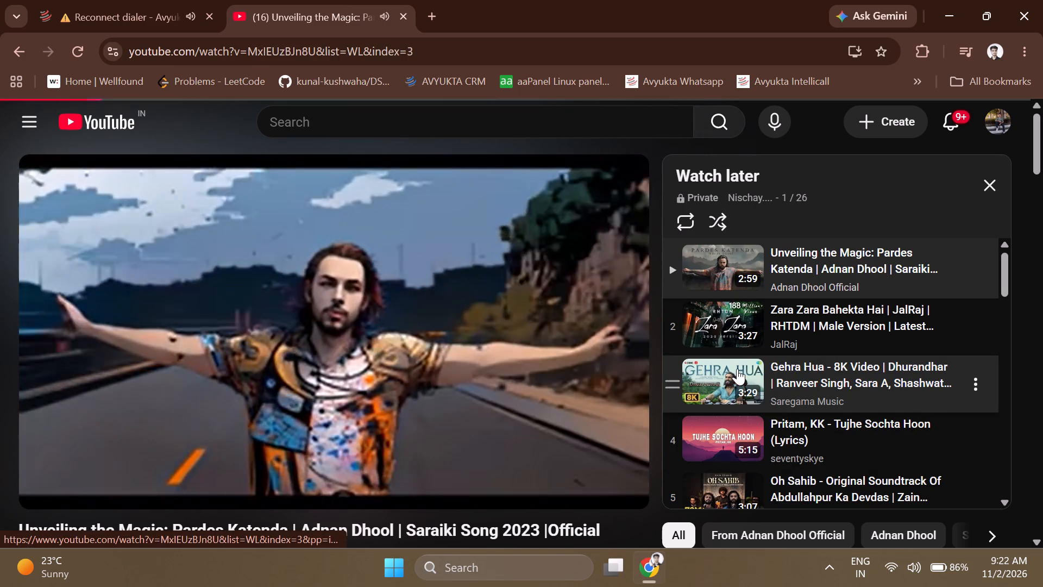
Return to the Avyukta CRM task assignment page, hiding the dialer reconnect prompts and dismissing the WhatsApp notification.
click(89, 0)
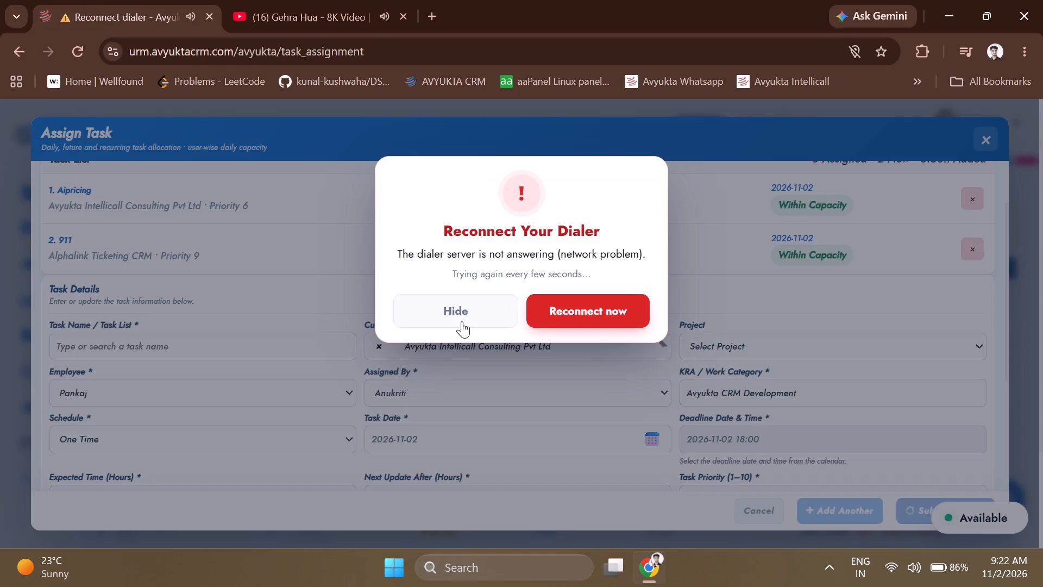
click(462, 321)
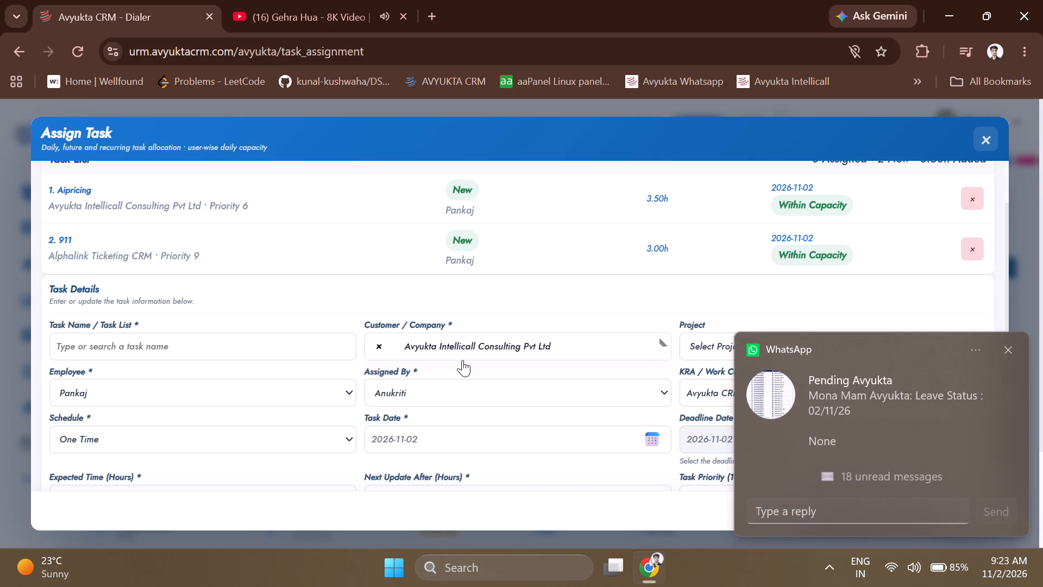
click(1004, 358)
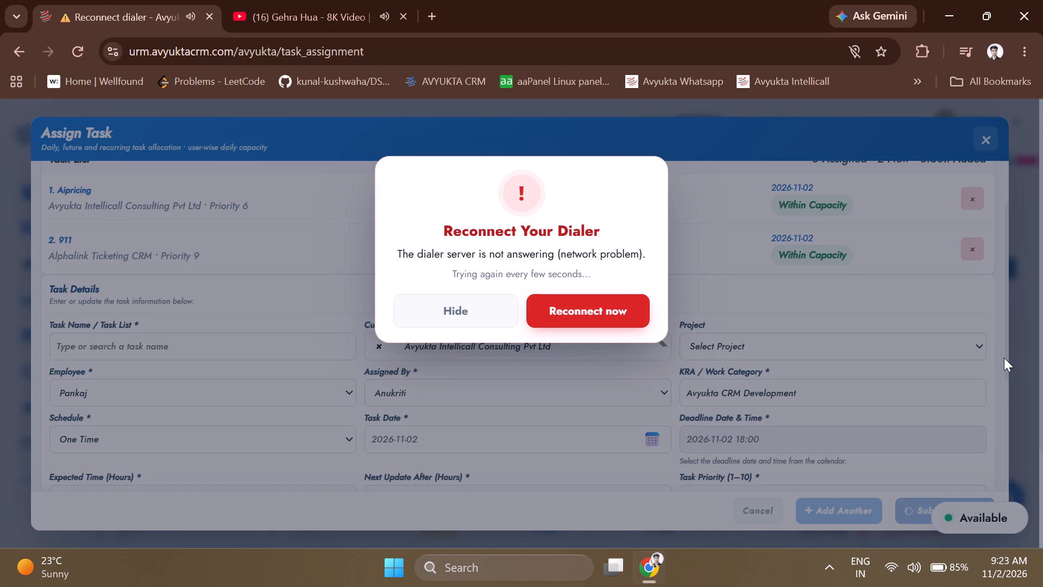
click(431, 304)
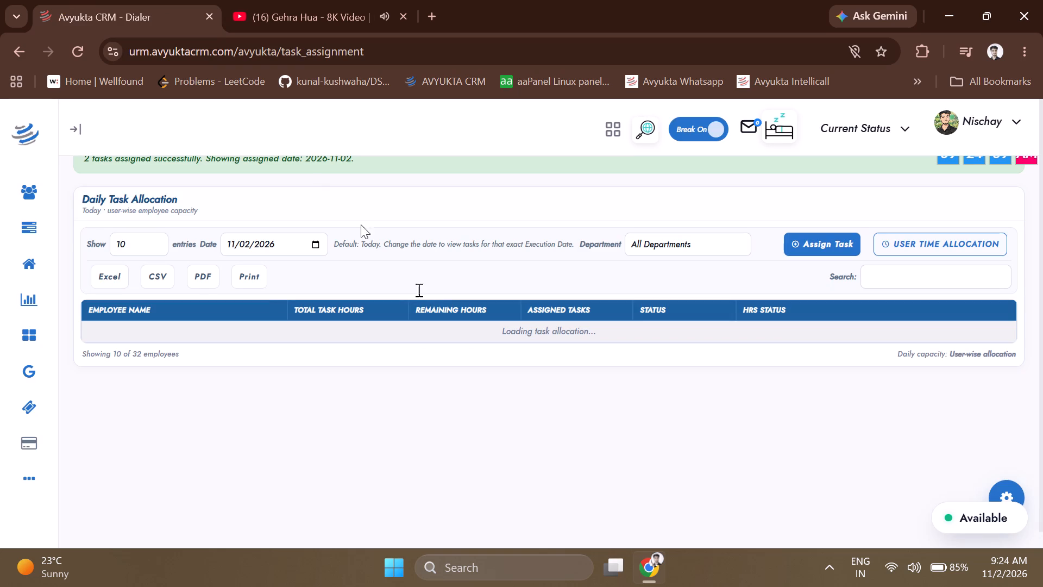
Look over the Daily Task Allocation list and go to the CRM Dashboard.
scroll(263, 294, up, 11)
scroll(263, 294, right, 2)
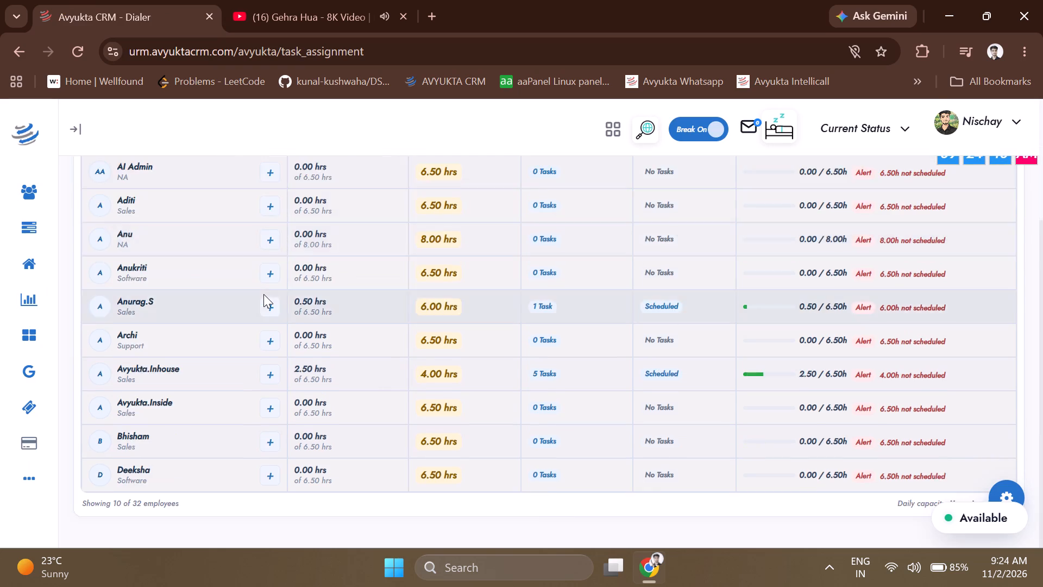
scroll(263, 294, right, 2)
scroll(106, 263, up, 6)
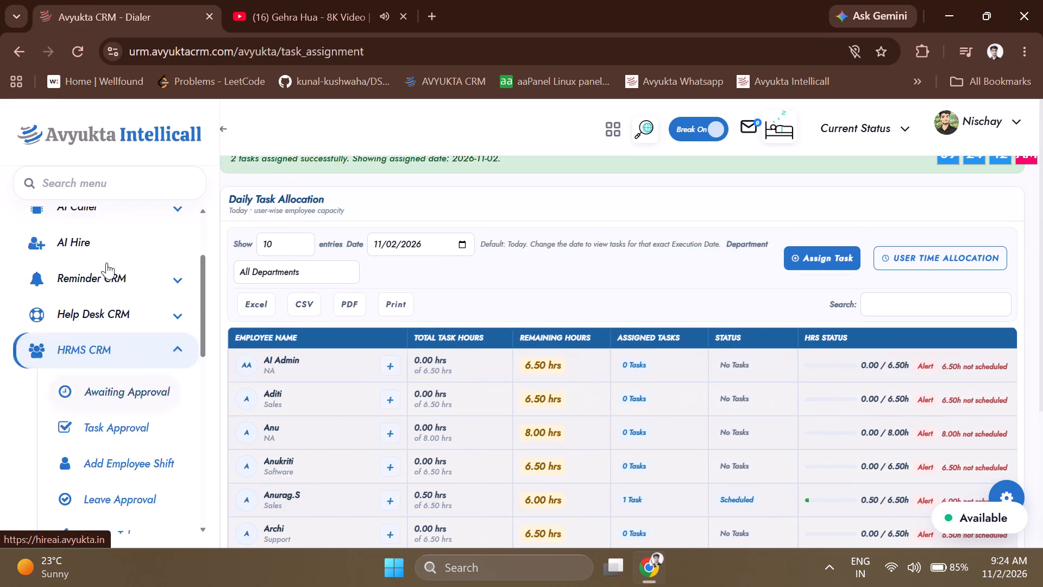
click(98, 231)
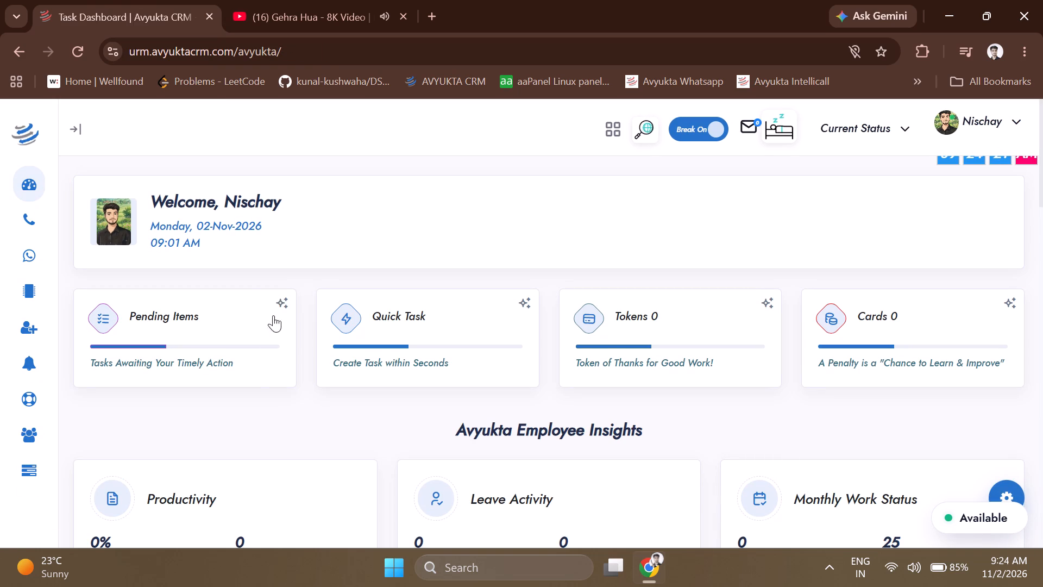
Open the Today Schedule page of Task CRM.
scroll(253, 370, right, 1)
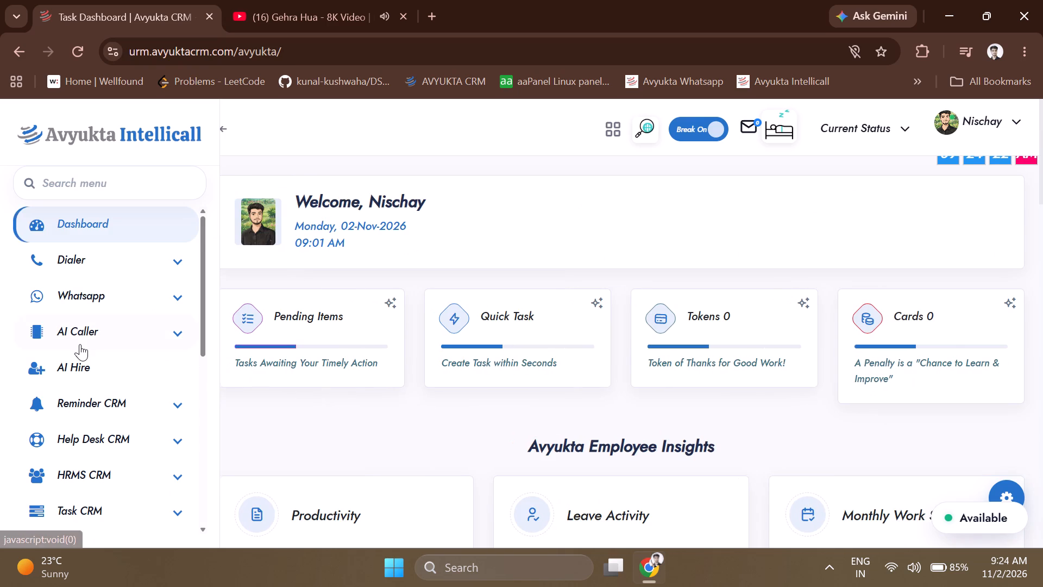
scroll(80, 344, down, 4)
click(96, 399)
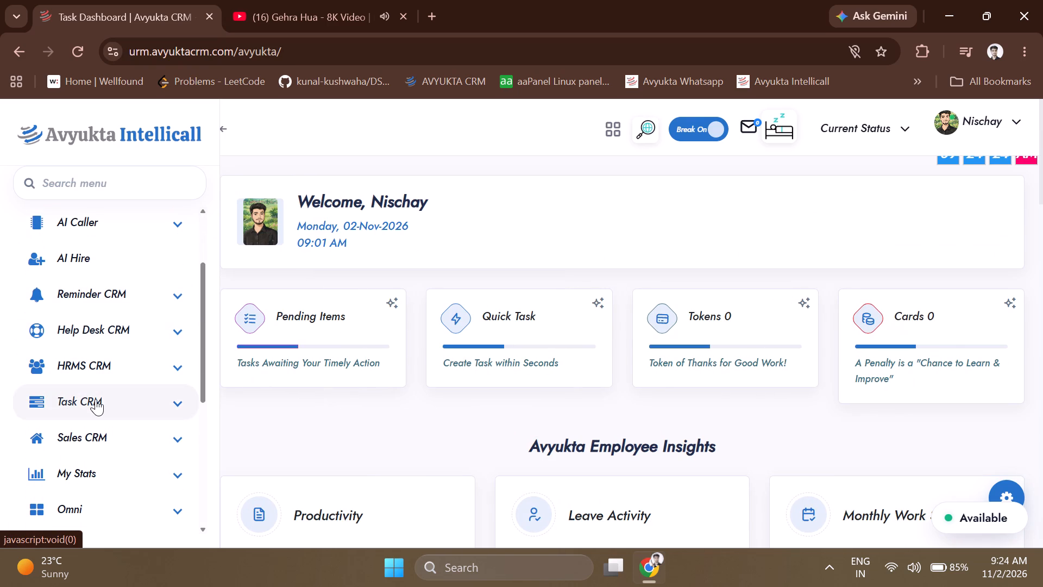
scroll(114, 436, down, 2)
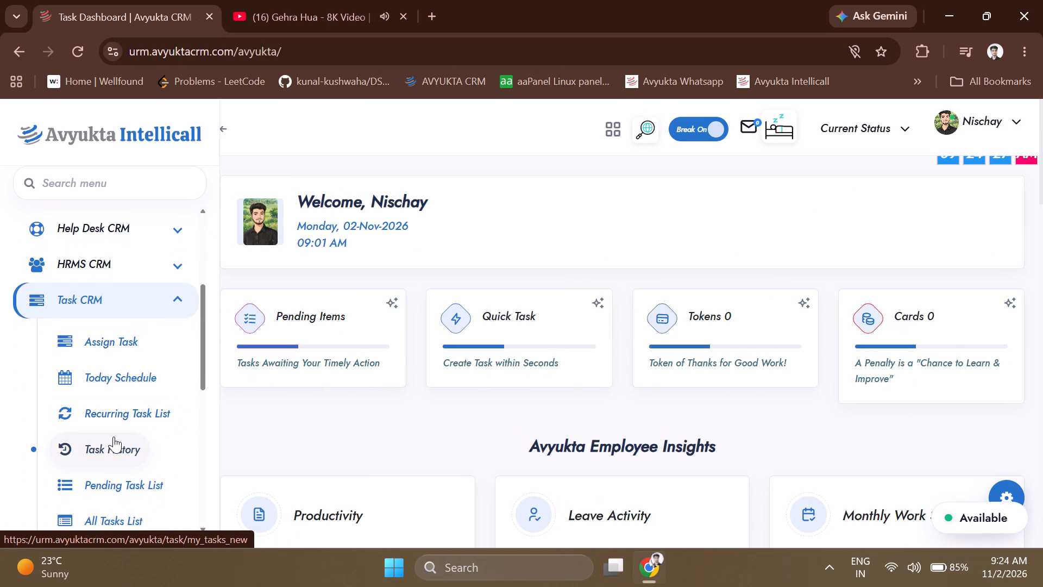
click(108, 377)
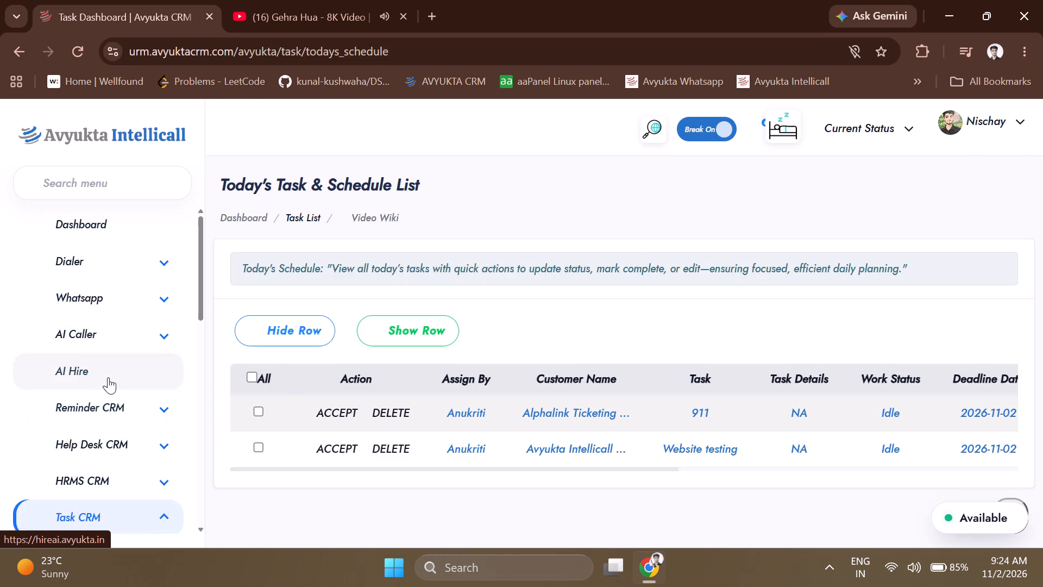
Accept the Website testing task for Avyukta Intellicall in today's task list and check its entry.
scroll(538, 316, down, 2)
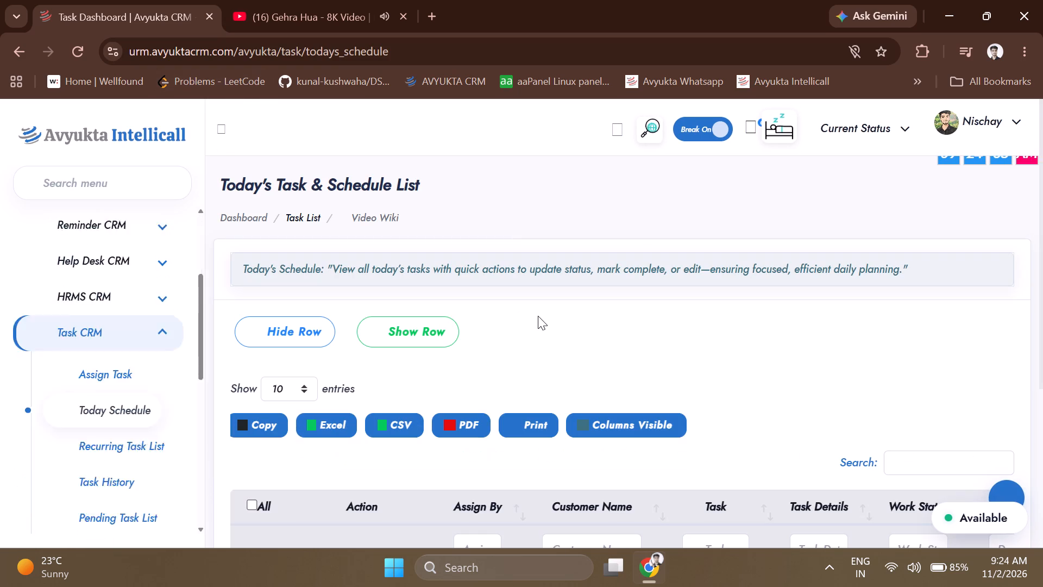
click(538, 316)
scroll(538, 316, down, 3)
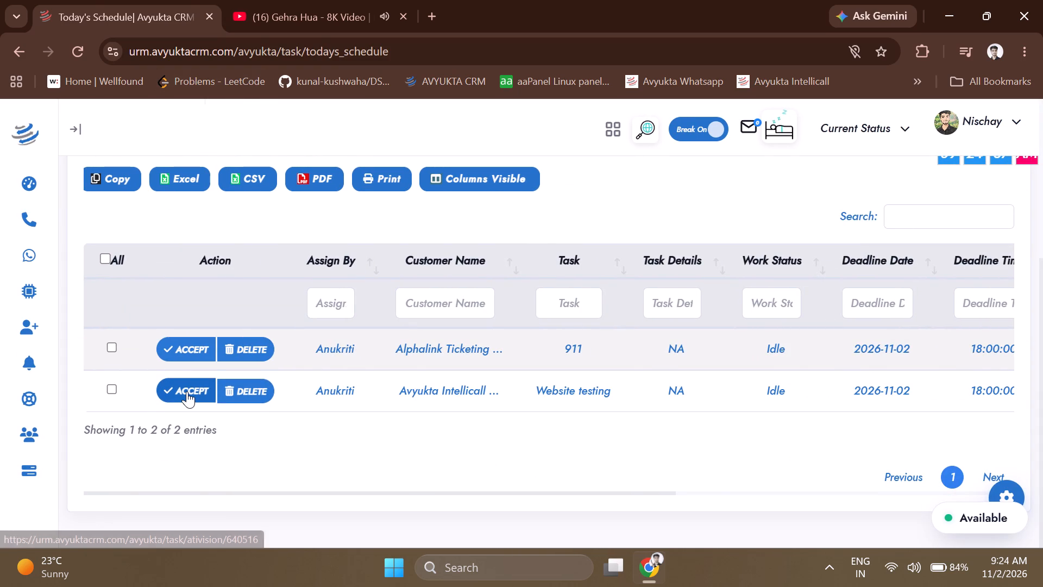
click(187, 391)
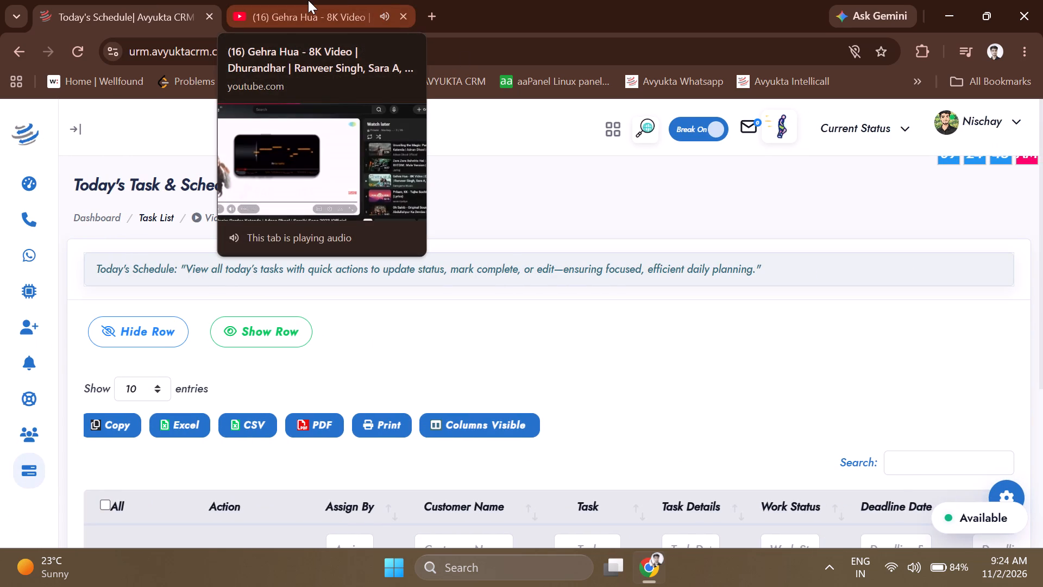
scroll(439, 327, down, 4)
scroll(439, 327, up, 4)
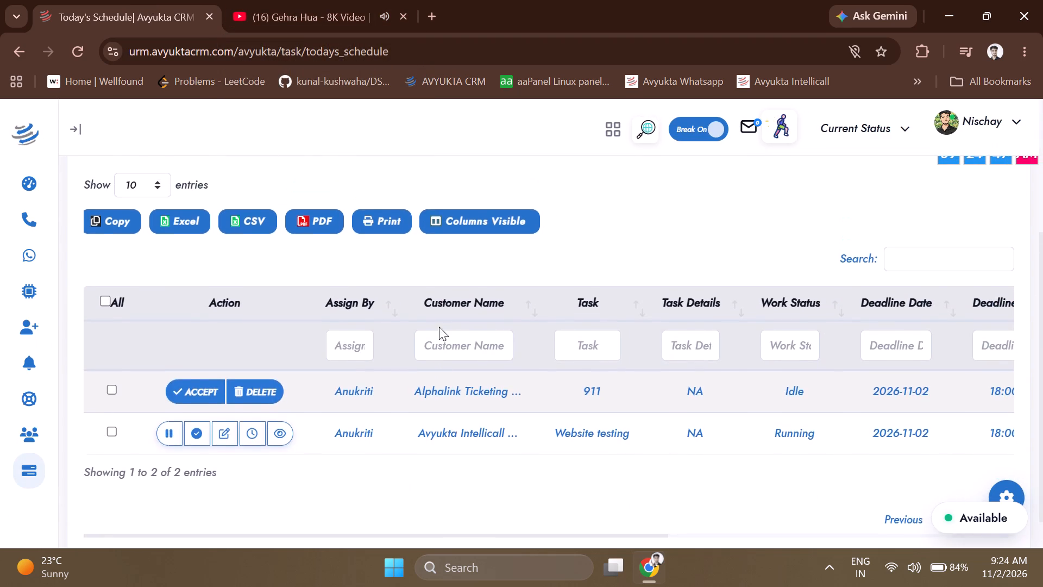
scroll(439, 327, up, 2)
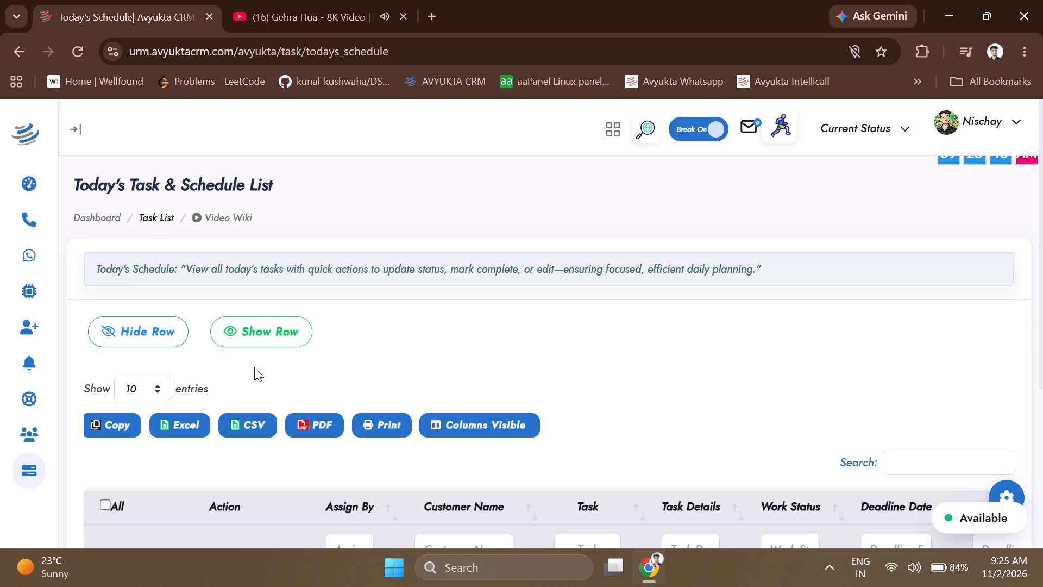
Switch to YouTube, pause the Gehra Hua video, and return to the CRM's Today's Task & Schedule List.
click(255, 0)
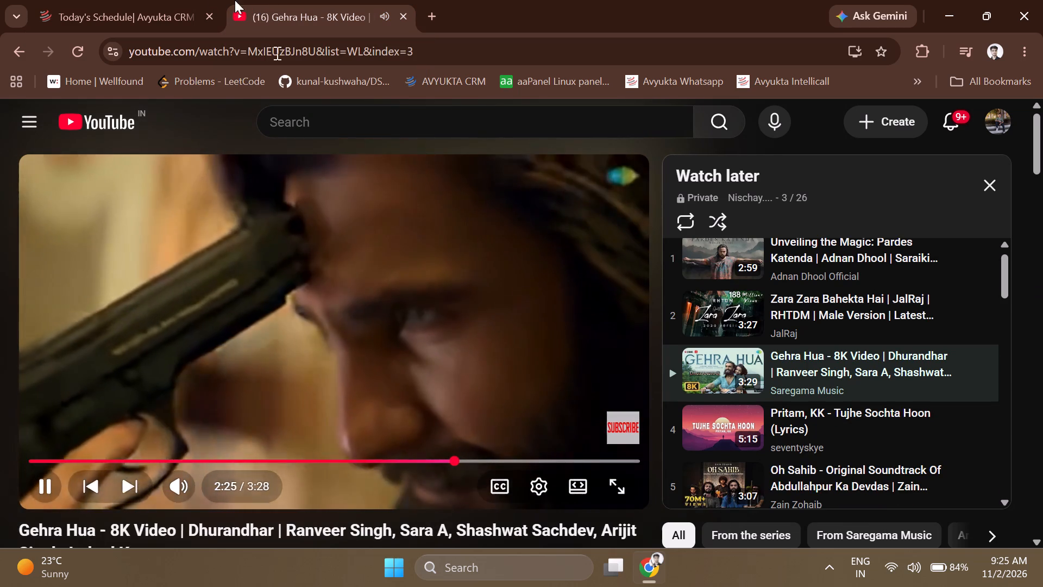
click(172, 0)
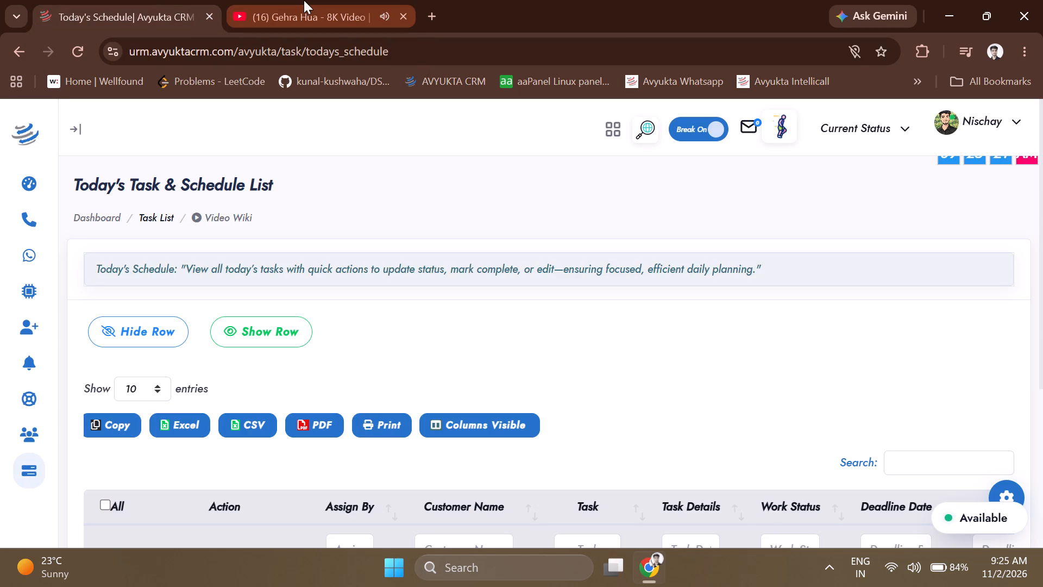
click(304, 0)
click(319, 260)
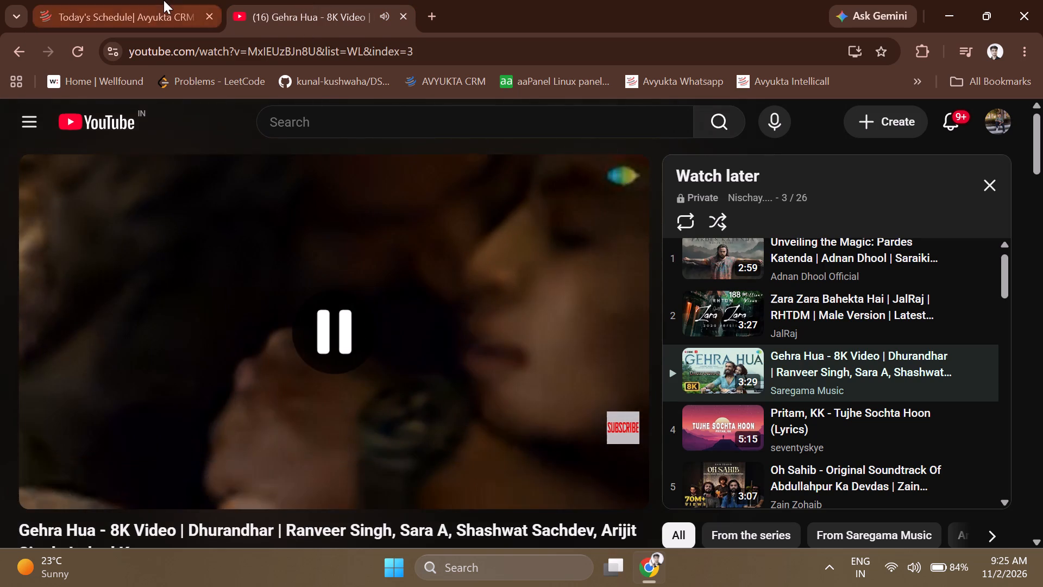
click(164, 0)
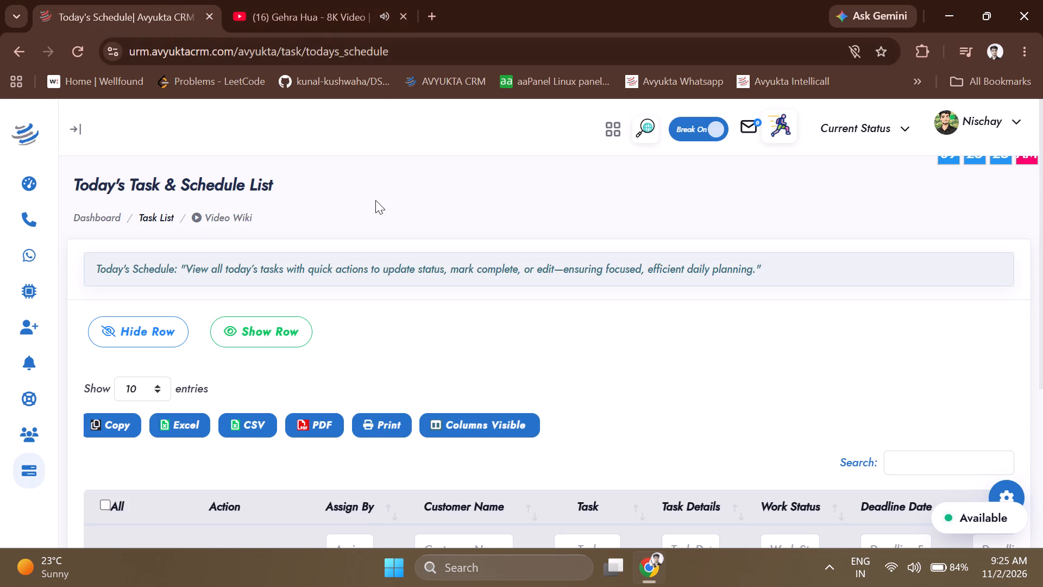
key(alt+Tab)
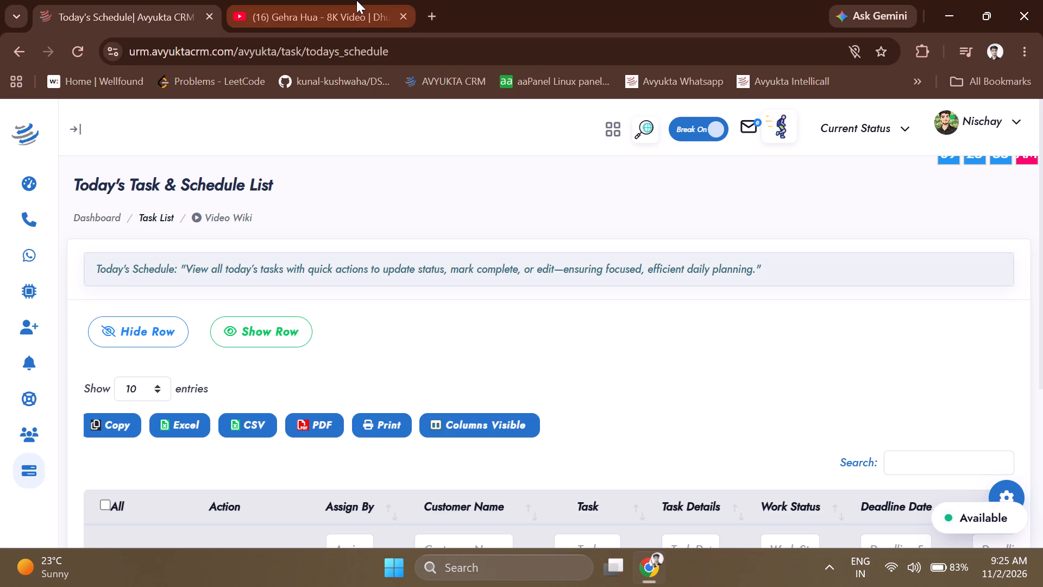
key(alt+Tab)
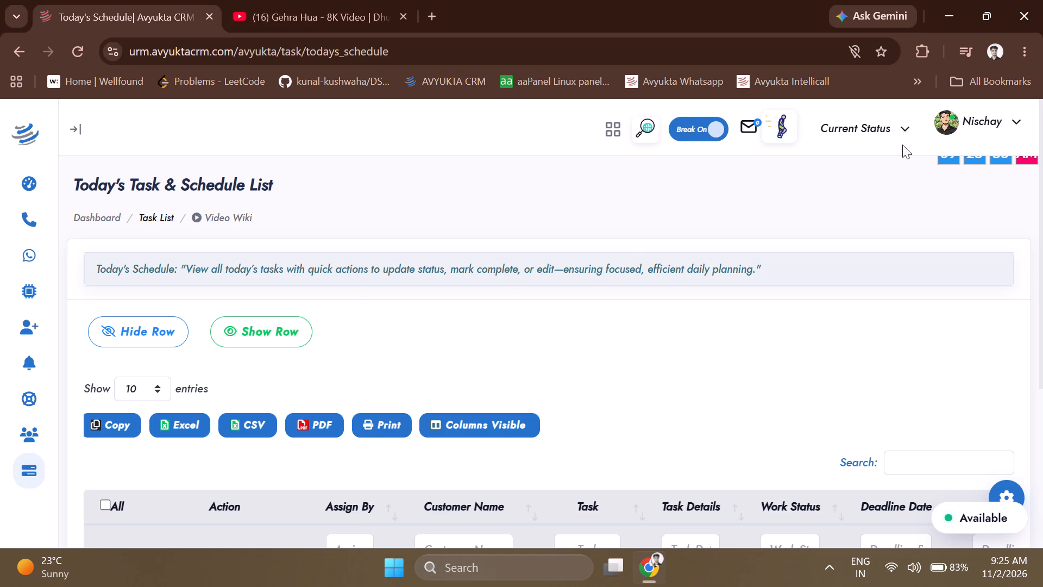
Check the Website Testing entry under Current Status and close the status list.
click(898, 127)
click(873, 166)
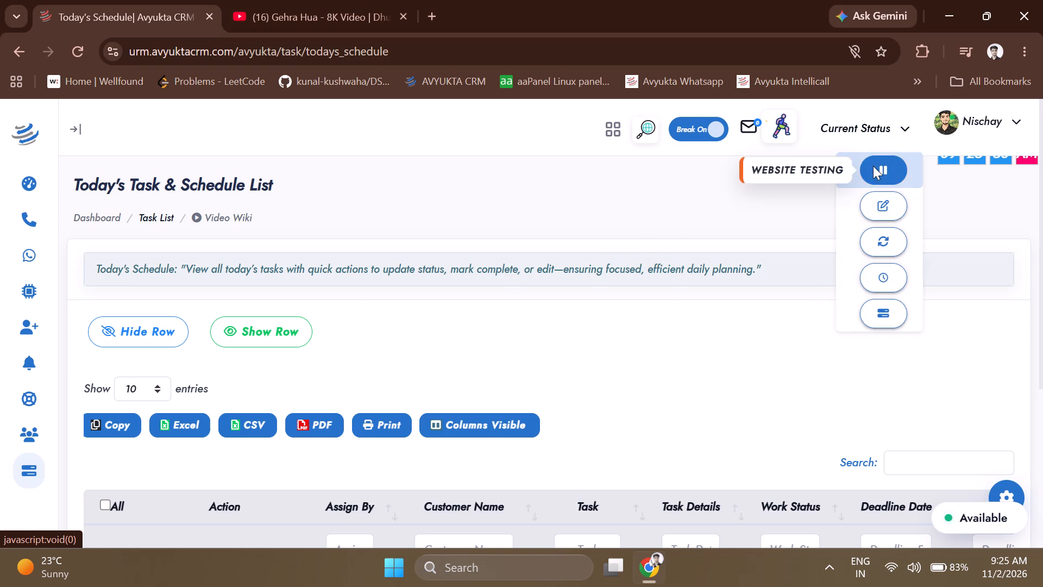
click(734, 362)
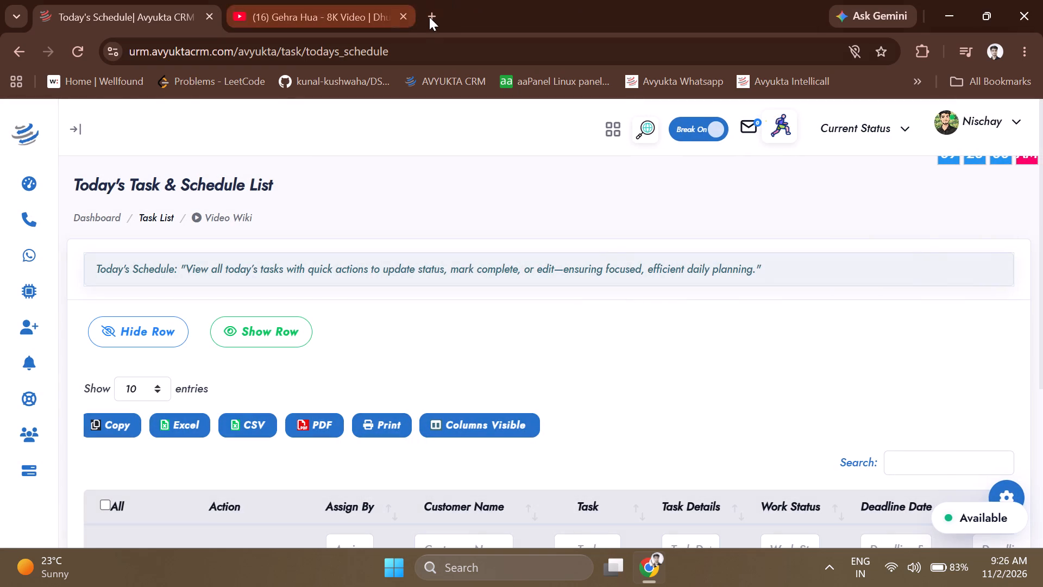